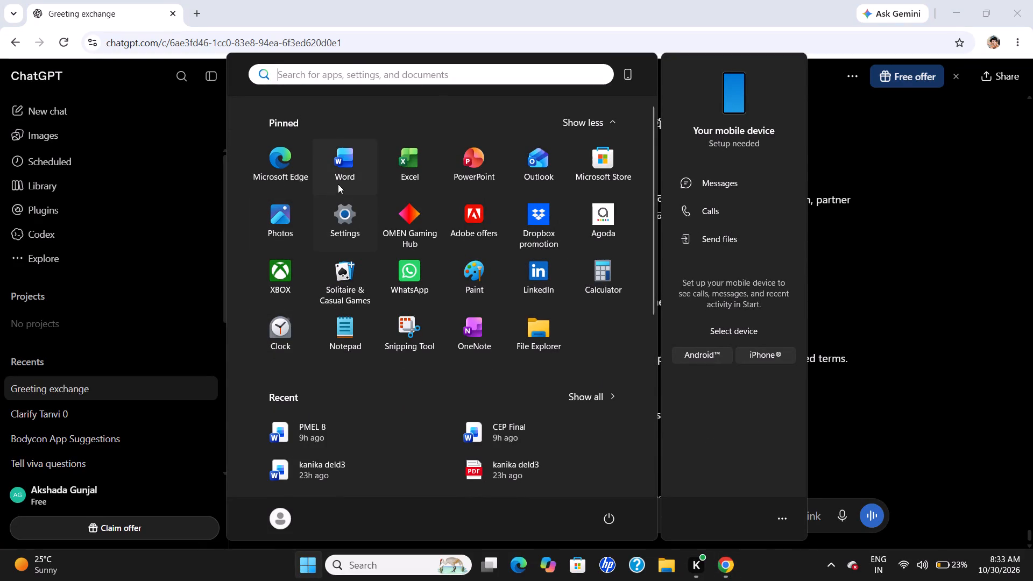
Open Word and load the recent document "kanika deld3".
click(338, 183)
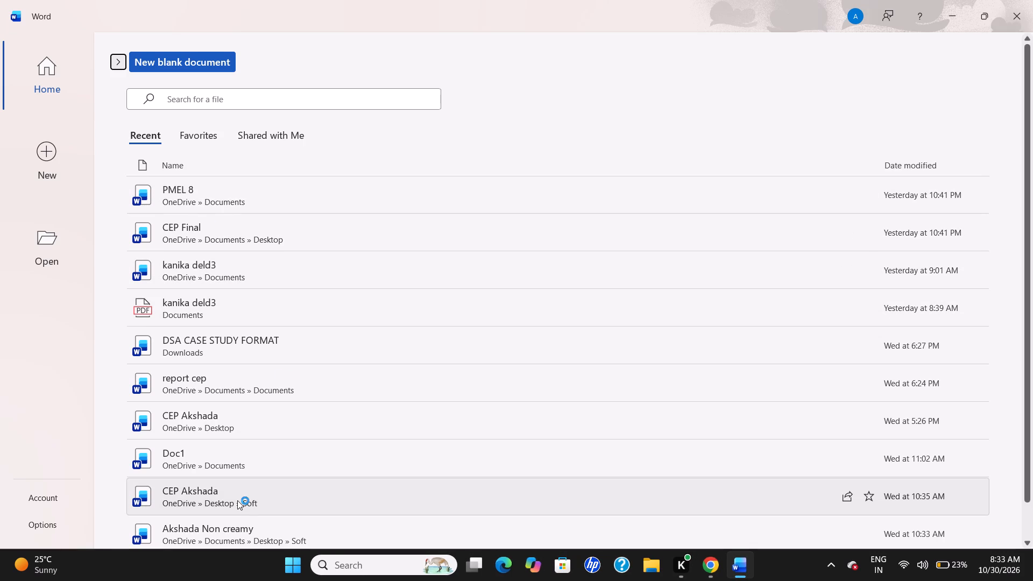
drag(265, 303, 298, 243)
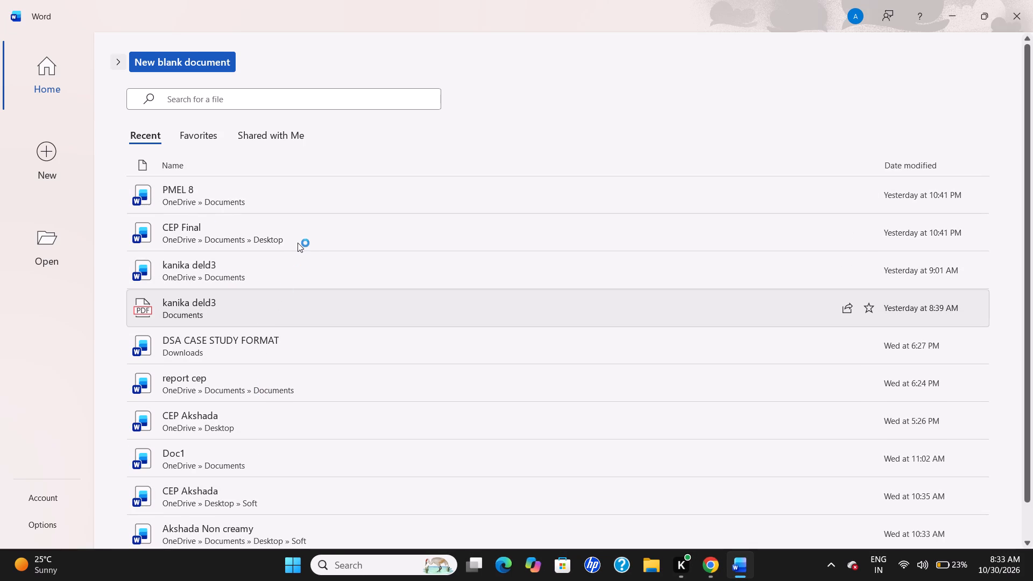
drag(298, 243, 298, 242)
click(288, 292)
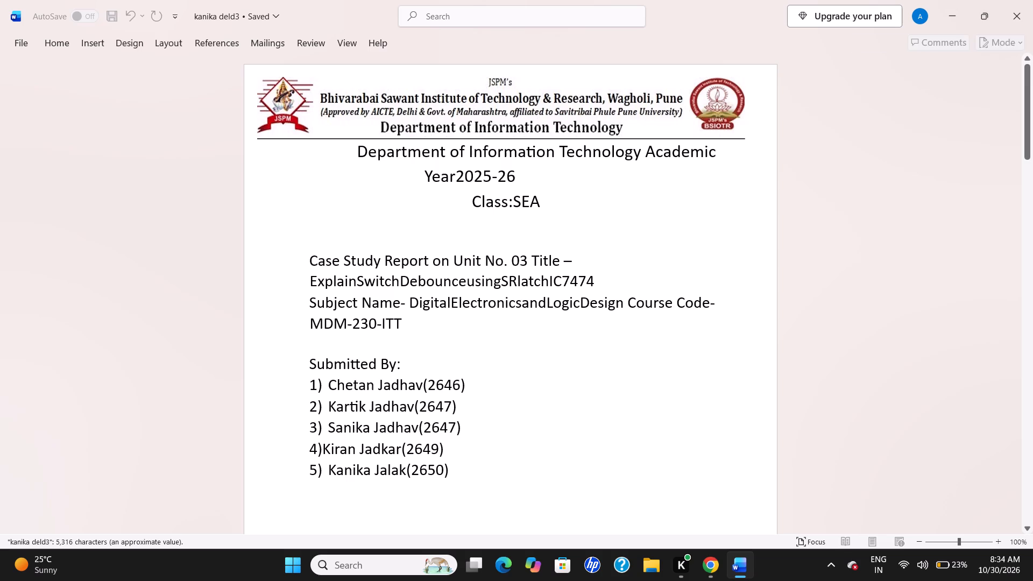
scroll(437, 101, up, 1)
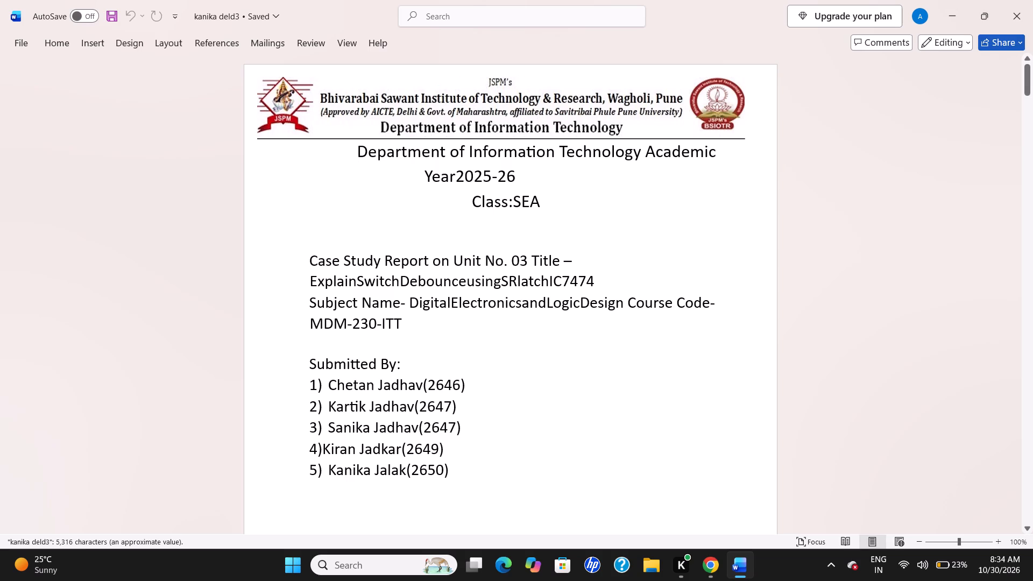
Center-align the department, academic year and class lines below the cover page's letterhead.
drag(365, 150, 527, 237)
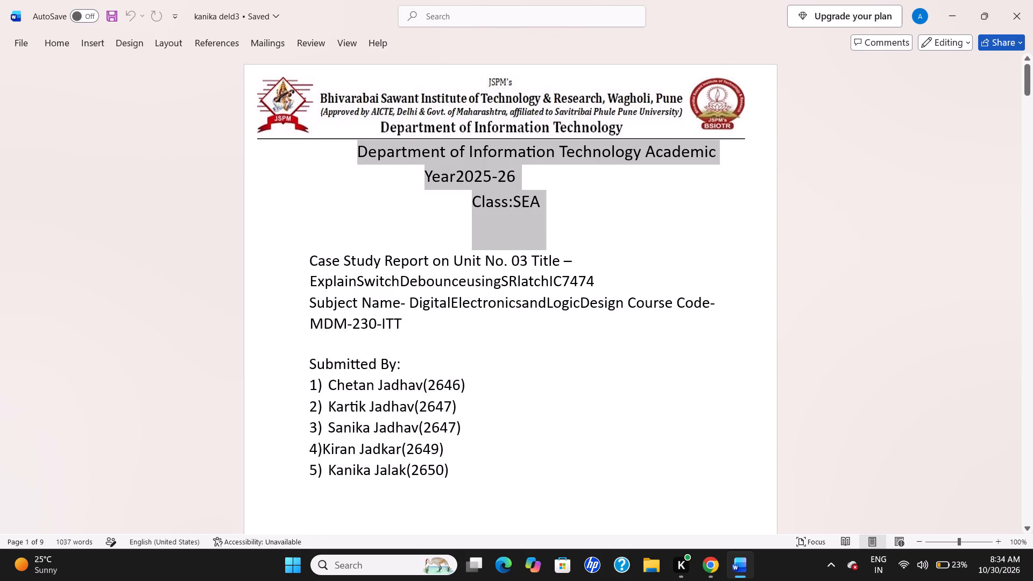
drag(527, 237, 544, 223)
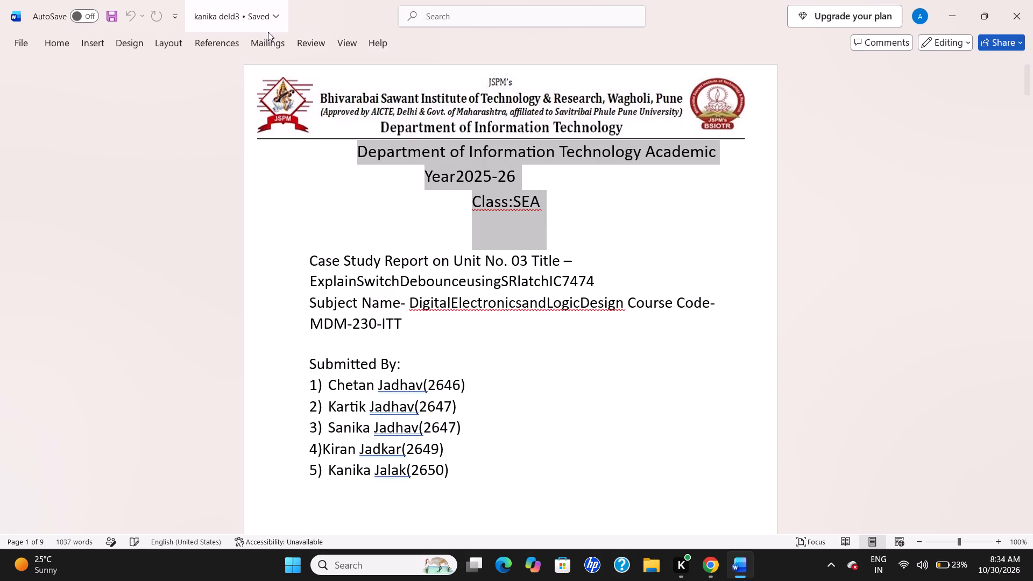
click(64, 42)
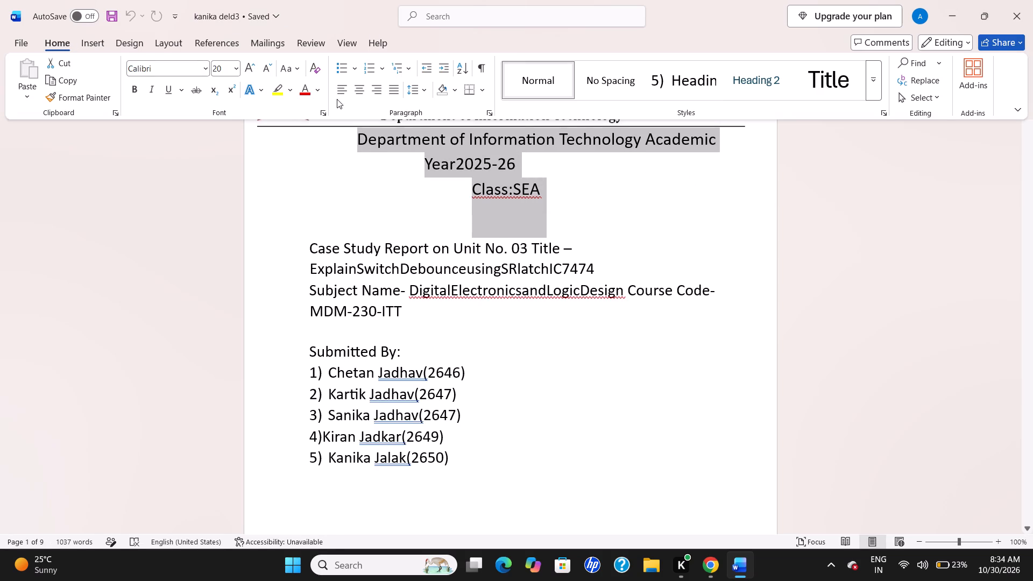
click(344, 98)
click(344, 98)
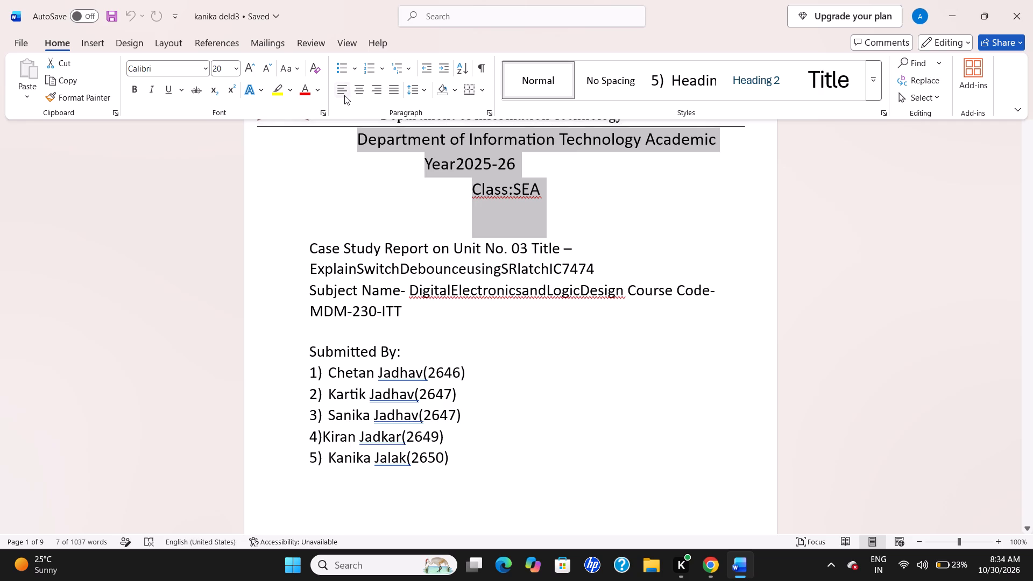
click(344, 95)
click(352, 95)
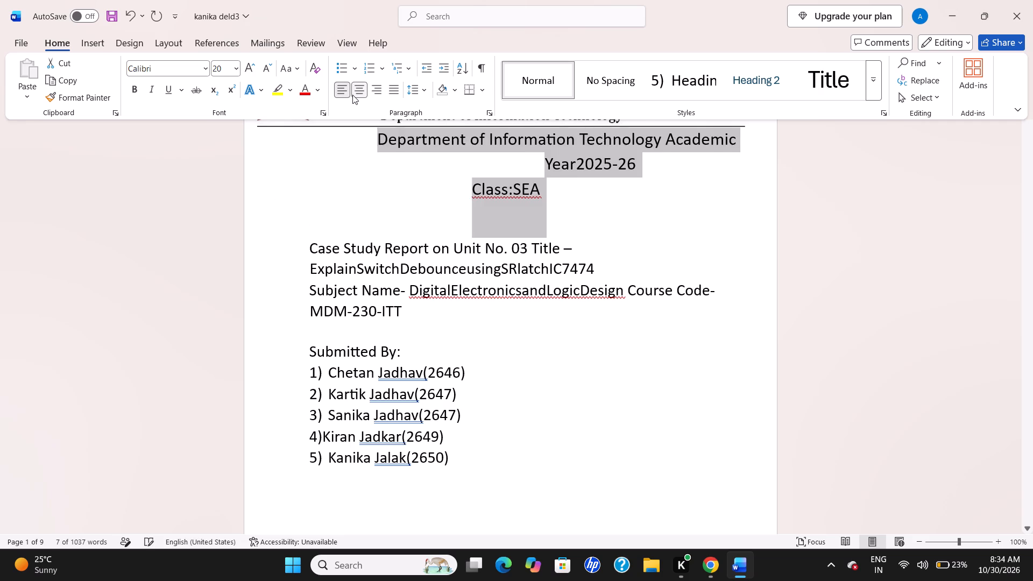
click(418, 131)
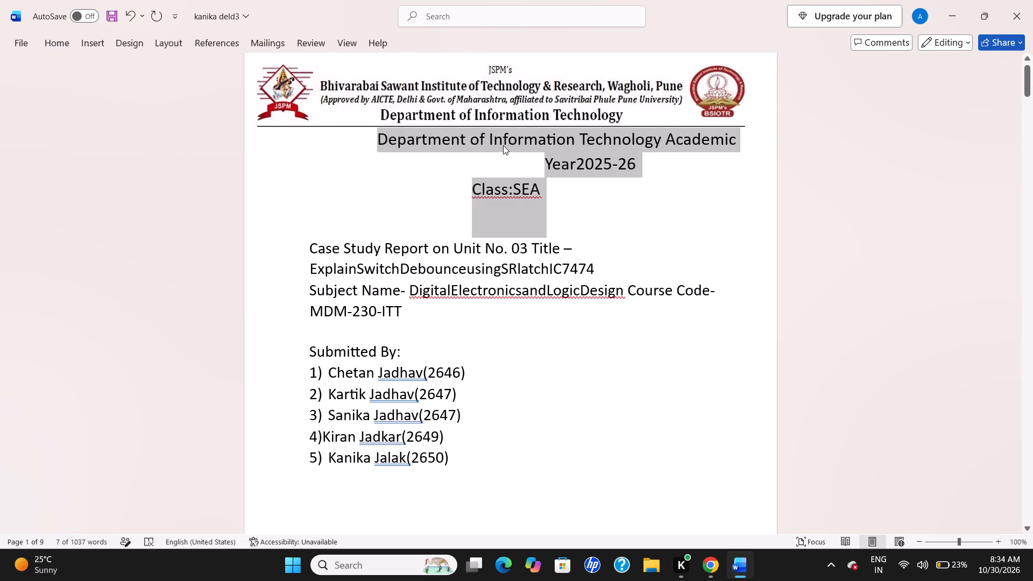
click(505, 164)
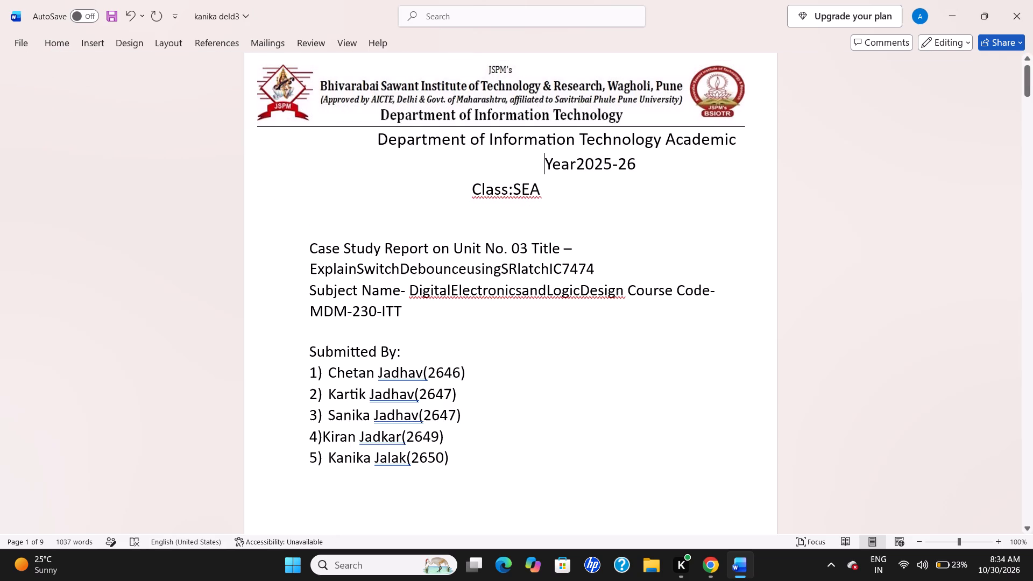
Split the department heading before "Academic" so that "Academic Year2025-26" forms its own line.
click(664, 134)
key(Return)
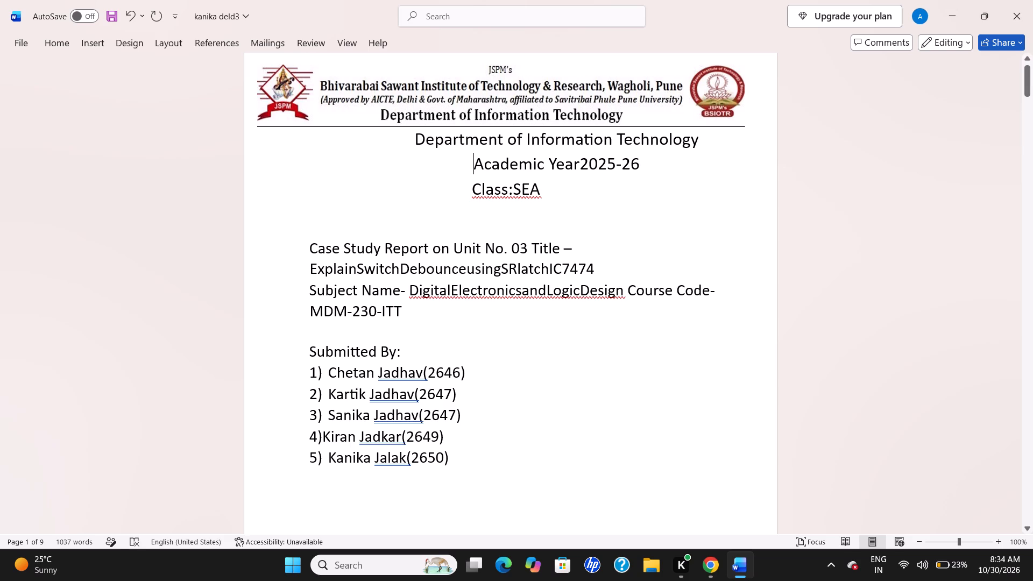
Remove the "Department of Information Technology" line's alignment offset and shift it with six leading spaces.
click(409, 140)
key(BackSpace)
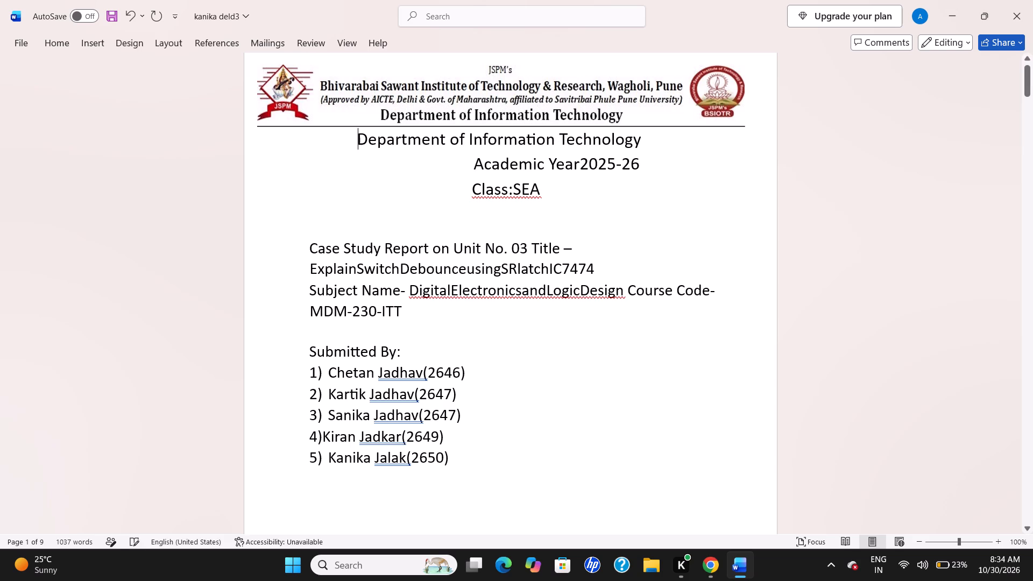
key(space)
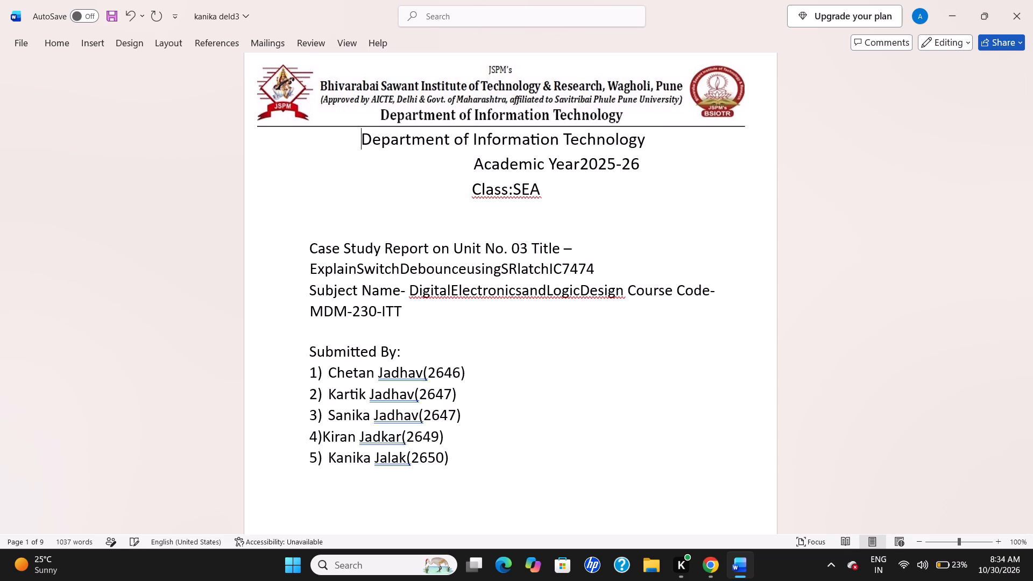
key(space)
key(space)
key(space)
key(space)
key(space)
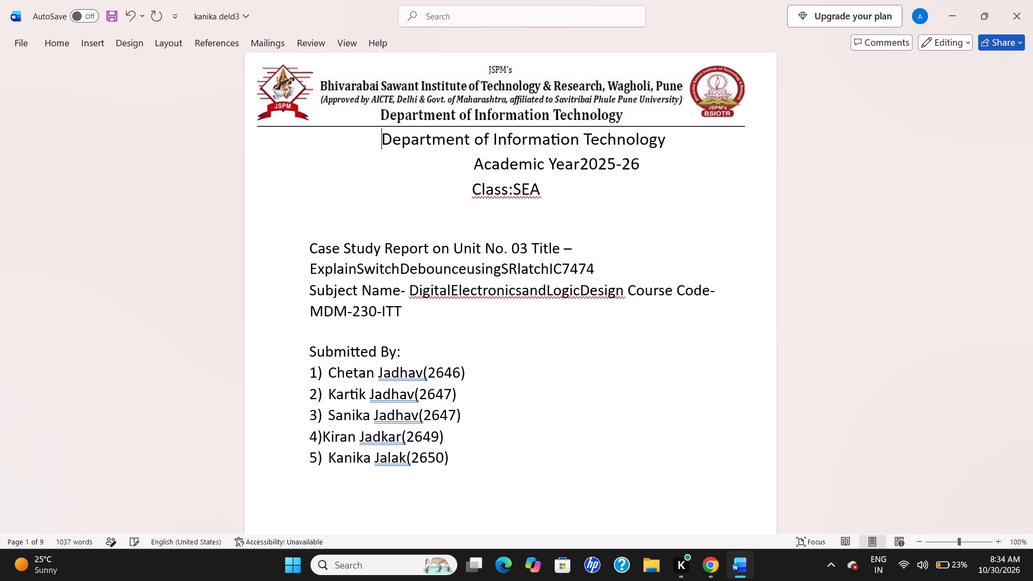
Remove the "Academic Year2025-26" line's alignment offset and position it under the department line with 20 leading spaces.
click(464, 162)
key(BackSpace)
key(BackSpace)
key(space)
key(space)
key(space)
key(space)
key(space)
key(space)
key(space)
key(space)
key(space)
key(space)
key(space)
key(space)
key(space)
key(space)
key(space)
key(space)
key(space)
key(space)
key(space)
key(space)
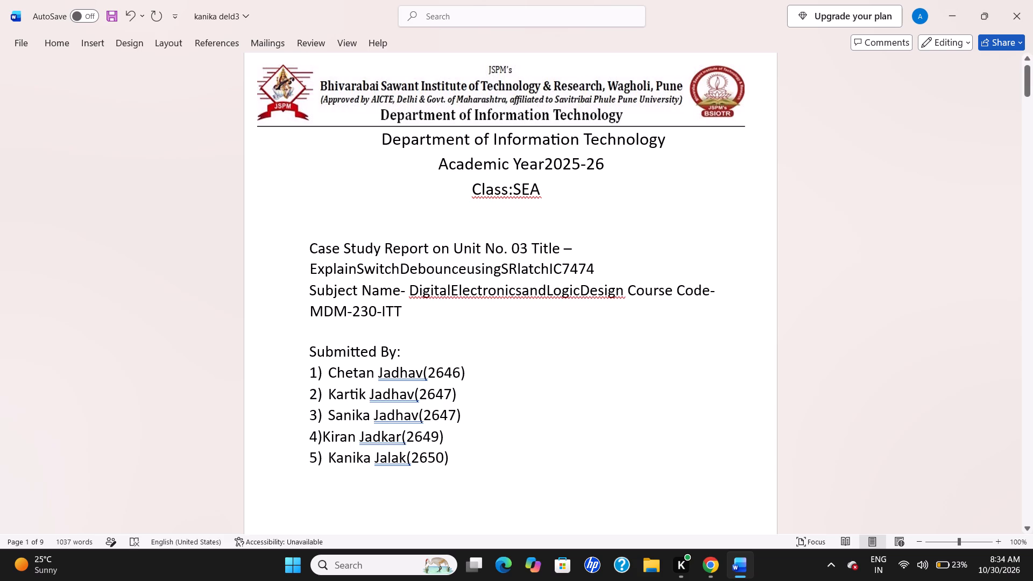
Shift the "Class:SEA" line slightly with five leading spaces to sit under the academic year.
click(465, 196)
key(space)
key(space)
key(space)
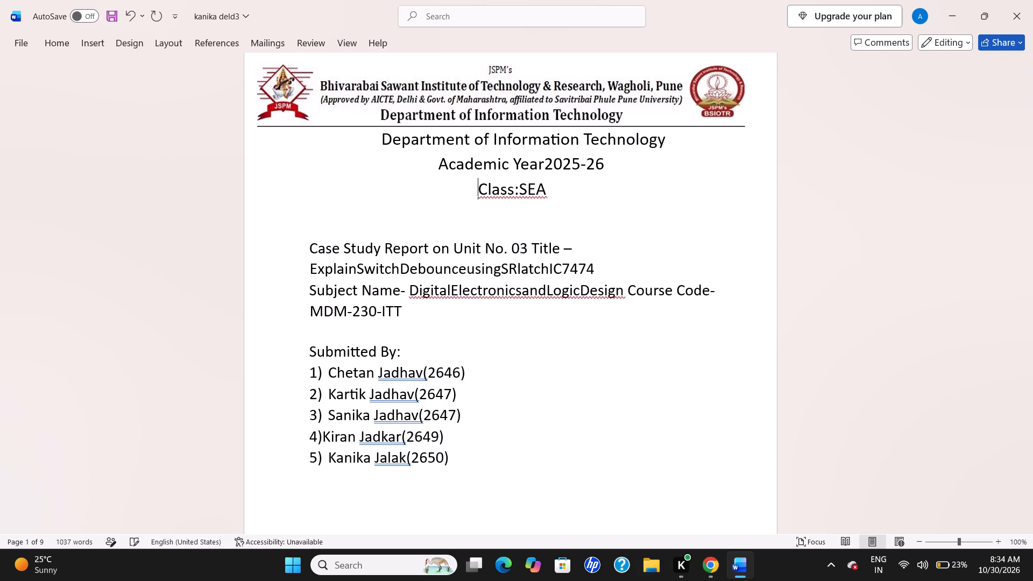
key(space)
key(space)
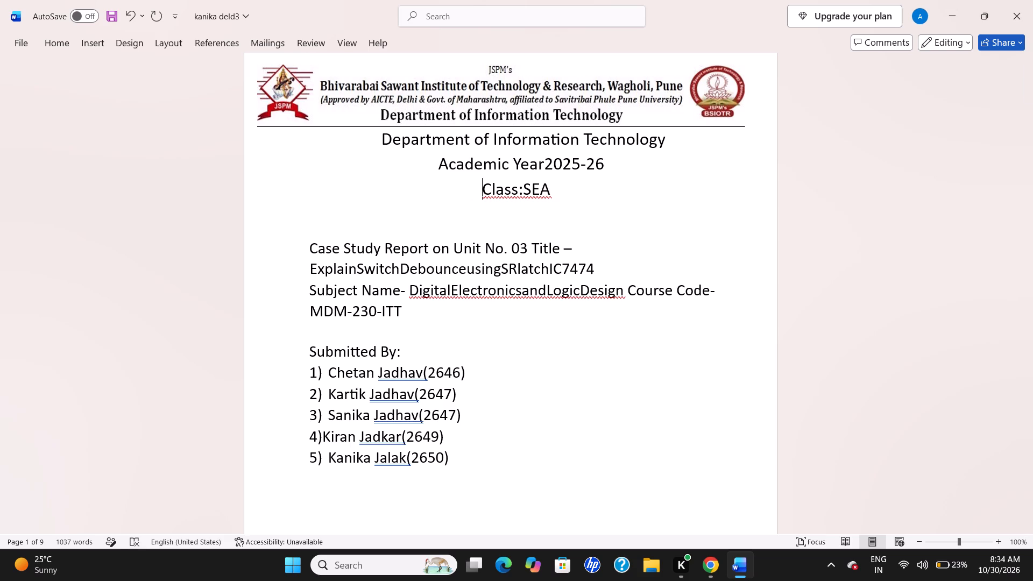
Break the case study line after "Unit No. 03" so the Title starts on its own line.
scroll(465, 196, down, 1)
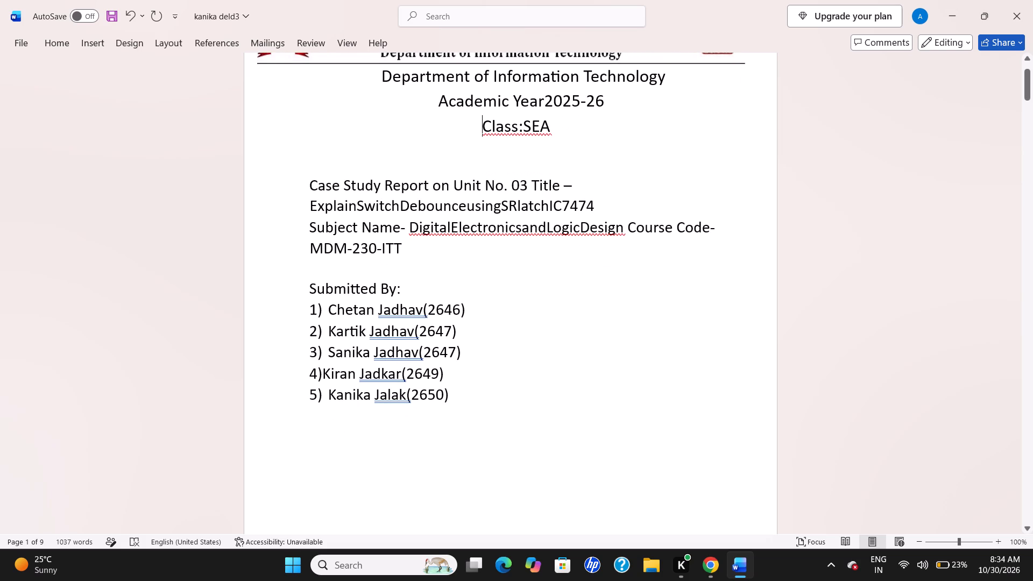
click(529, 188)
key(Return)
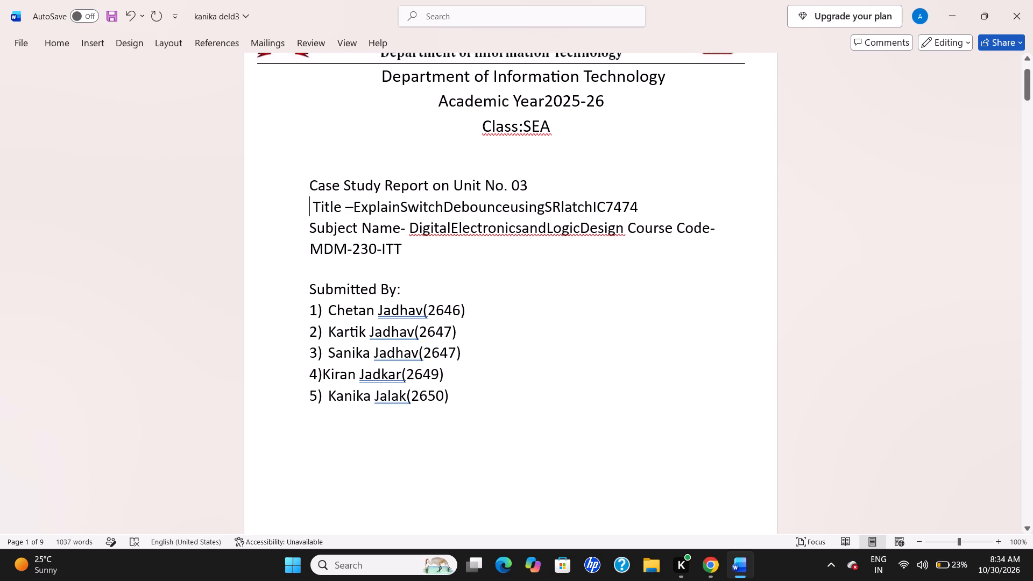
Insert the missing spaces in the title so it reads "Explain Switch Debounce using SR latch IC7474".
click(398, 207)
key(space)
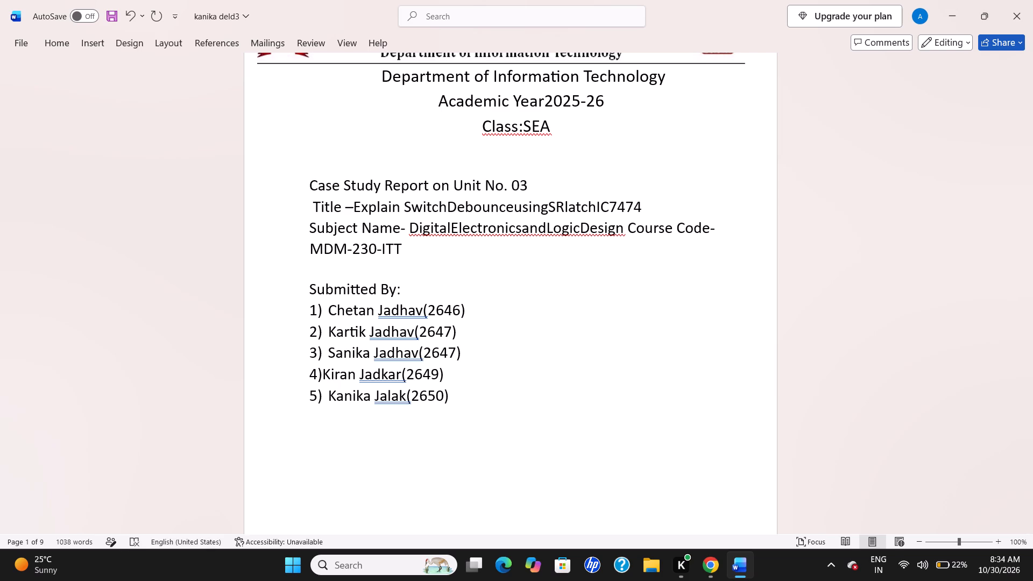
key(Right)
key(Right)
key(Right)
key(Right)
key(Right)
key(Right)
key(Right)
key(Right)
key(Right)
key(Right)
key(Right)
key(Right)
key(Right)
key(Right)
key(Left)
key(Left)
key(Left)
key(Left)
key(Left)
key(Left)
key(Left)
key(Left)
key(Left)
key(Right)
key(space)
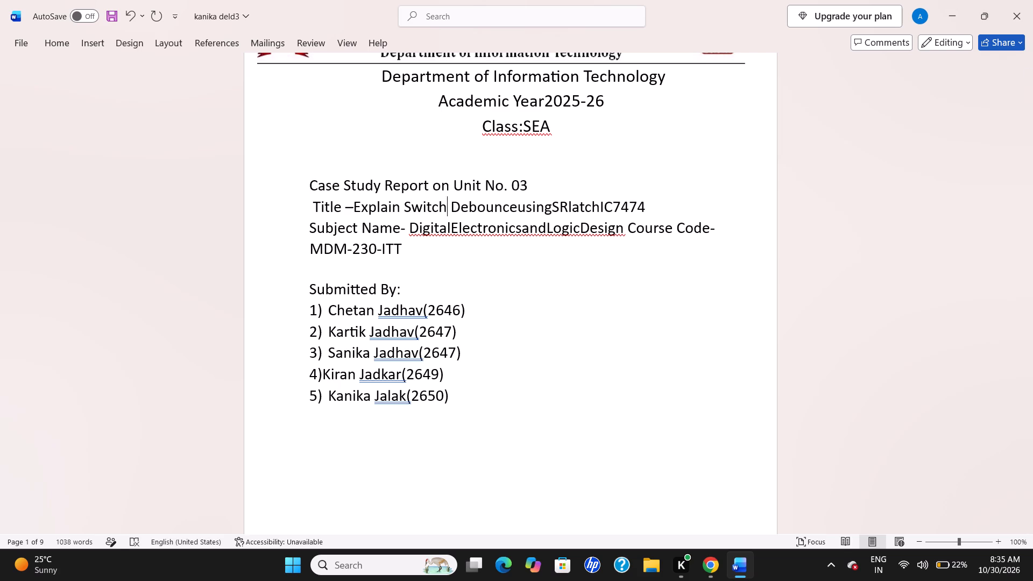
key(Right)
key(Right)
key(Right)
key(Right)
key(Right)
key(Right)
key(Right)
key(Right)
key(space)
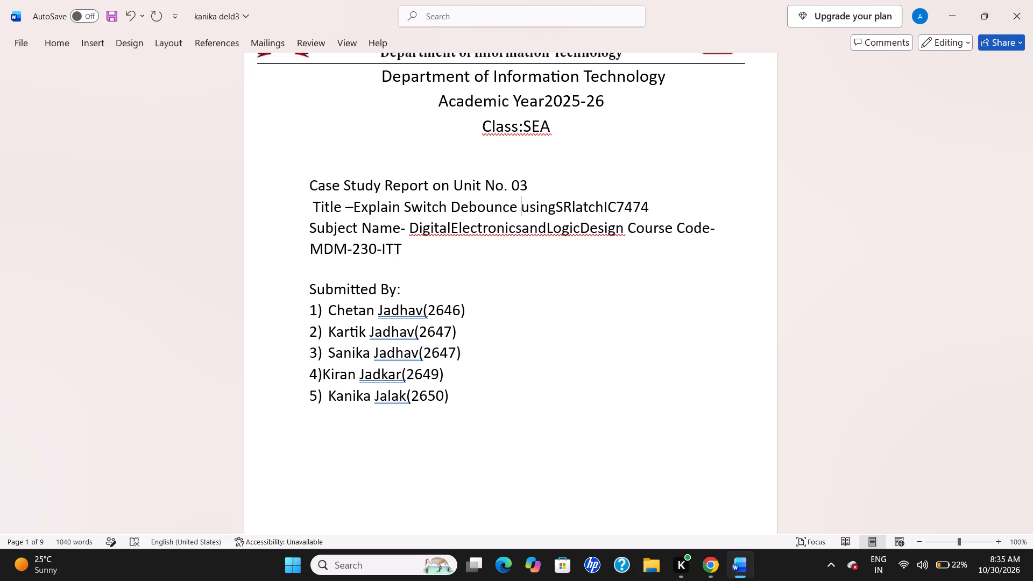
key(Right)
key(Right)
key(Right)
key(Right)
key(Right)
key(space)
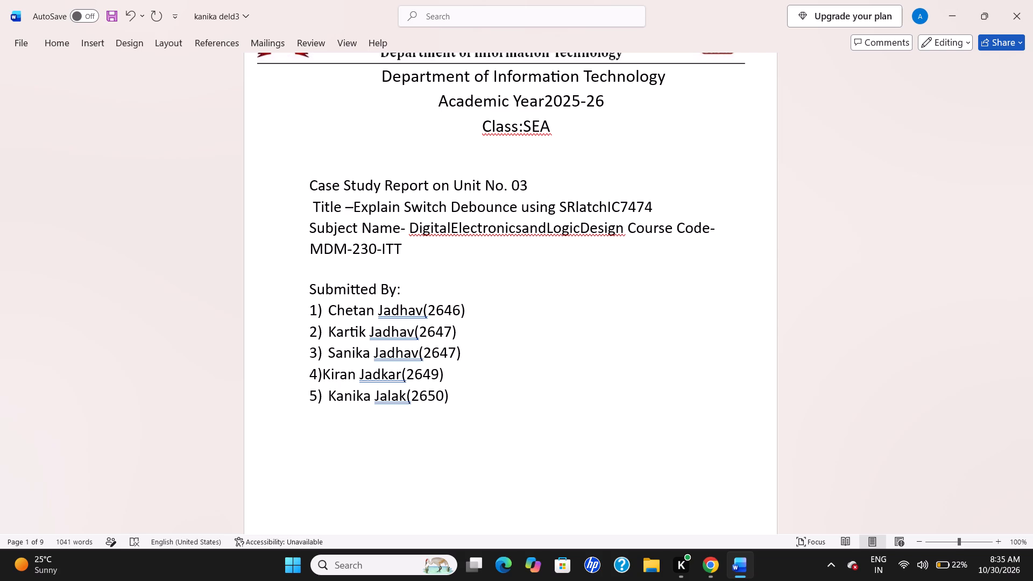
key(Right)
key(Right)
key(space)
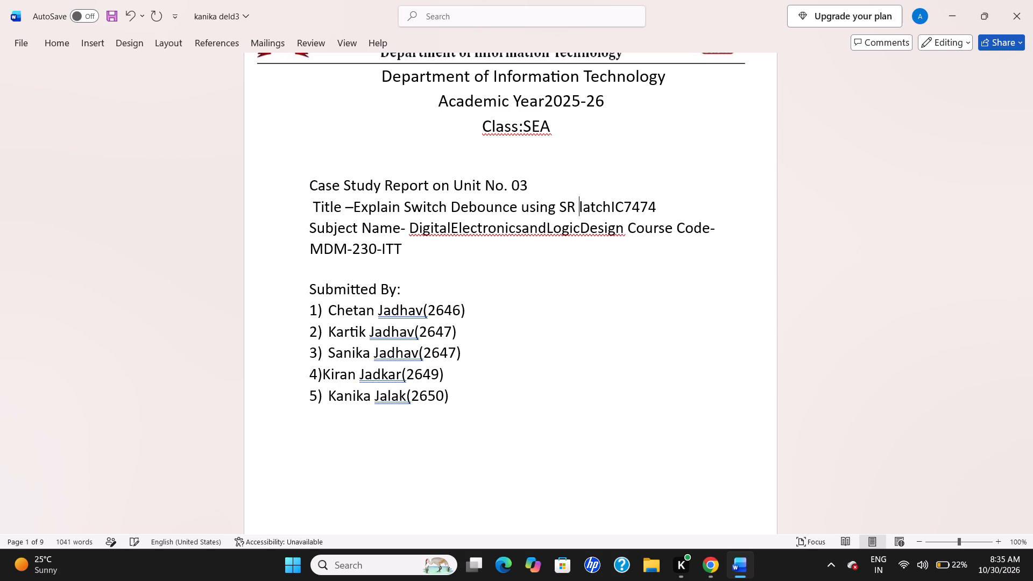
key(Right)
key(Right)
key(Right)
key(Right)
key(Right)
key(Right)
key(Left)
key(space)
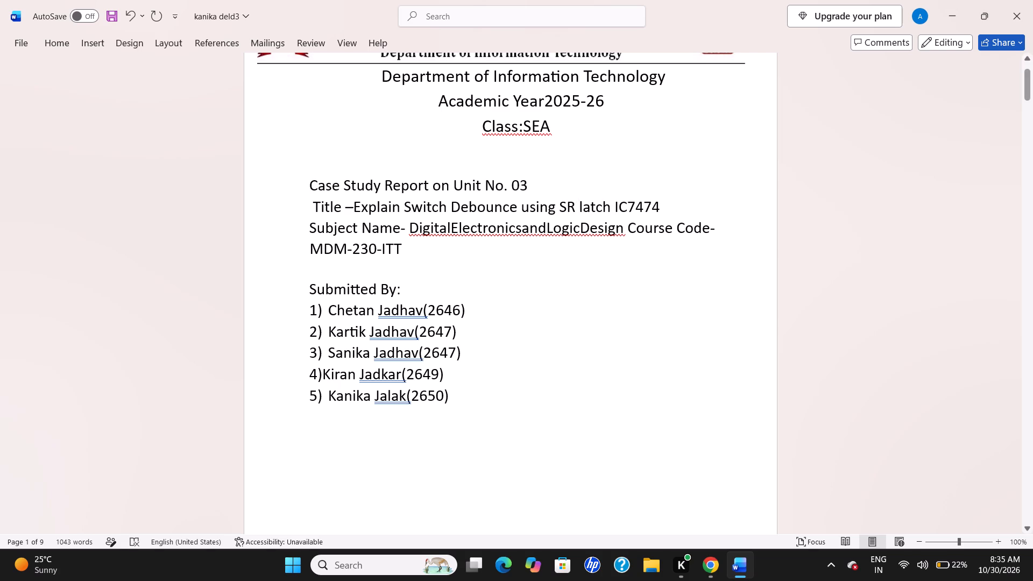
Insert the missing spaces in the subject name so it reads "Digital Electronics and Logic Design".
click(450, 230)
key(space)
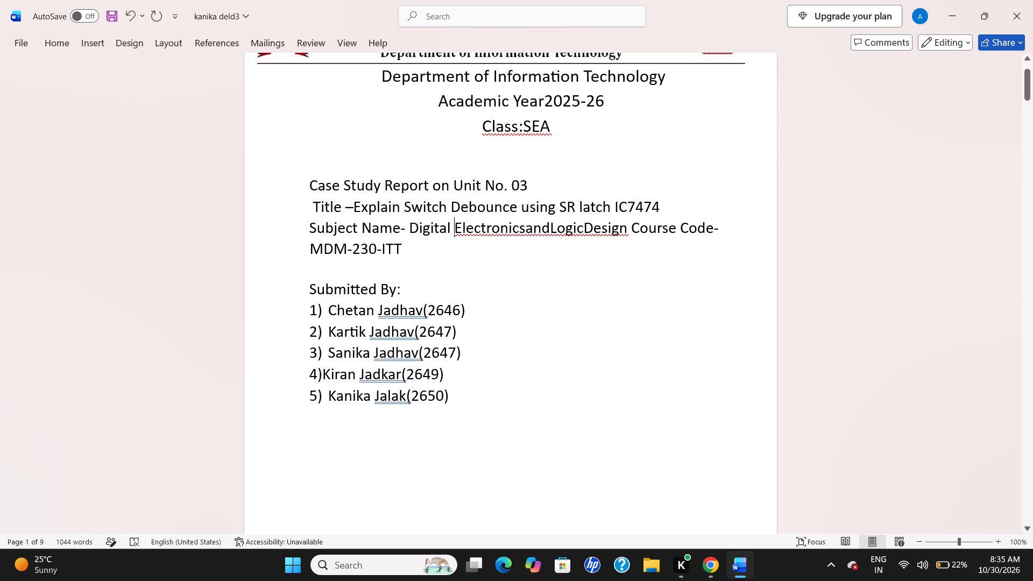
click(522, 231)
key(space)
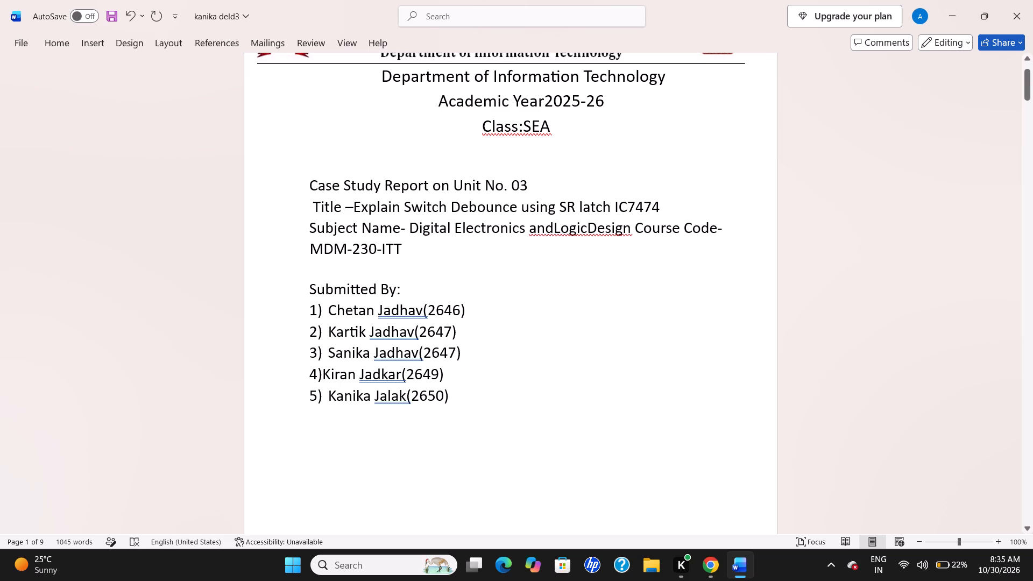
click(551, 232)
key(space)
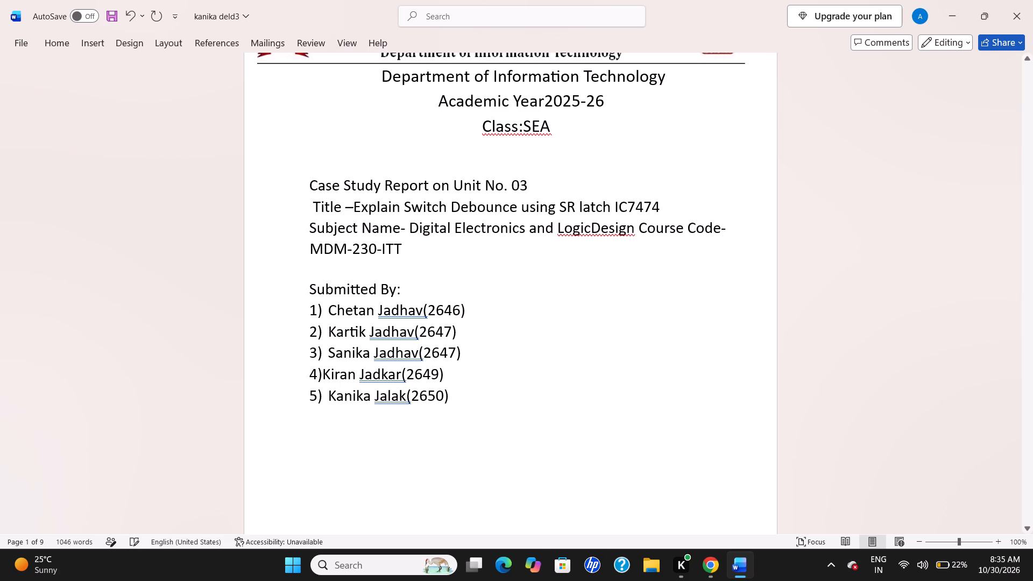
click(588, 232)
key(space)
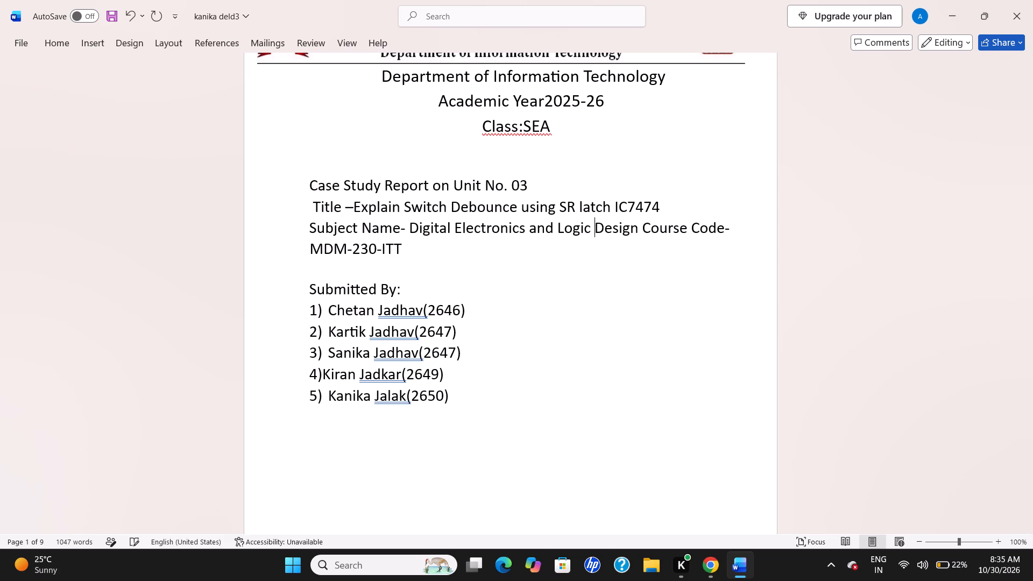
Break the Subject Name line after "Design" so that "Course Code- MDM-230-ITT" starts on its own line.
click(689, 226)
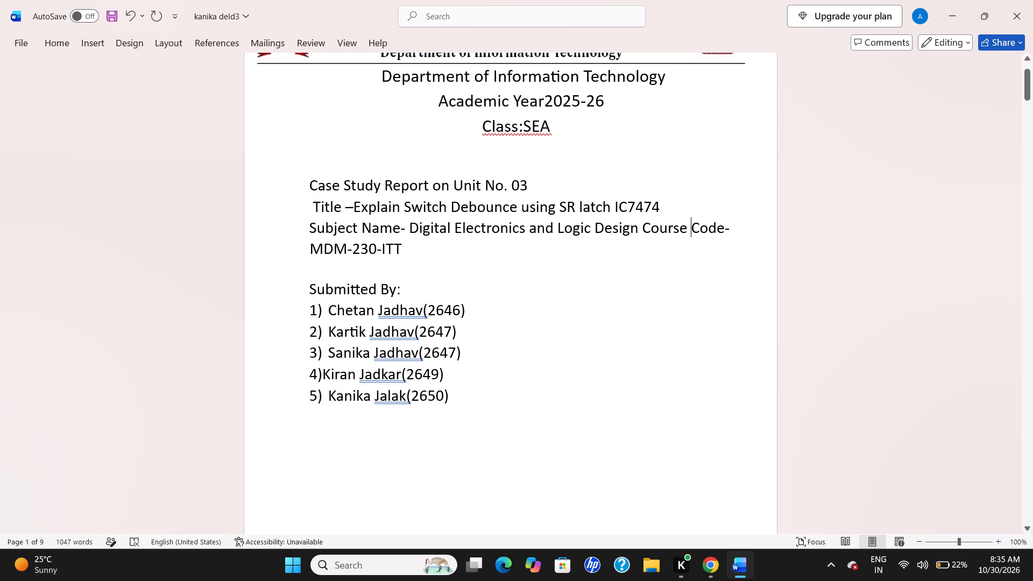
click(639, 231)
key(Return)
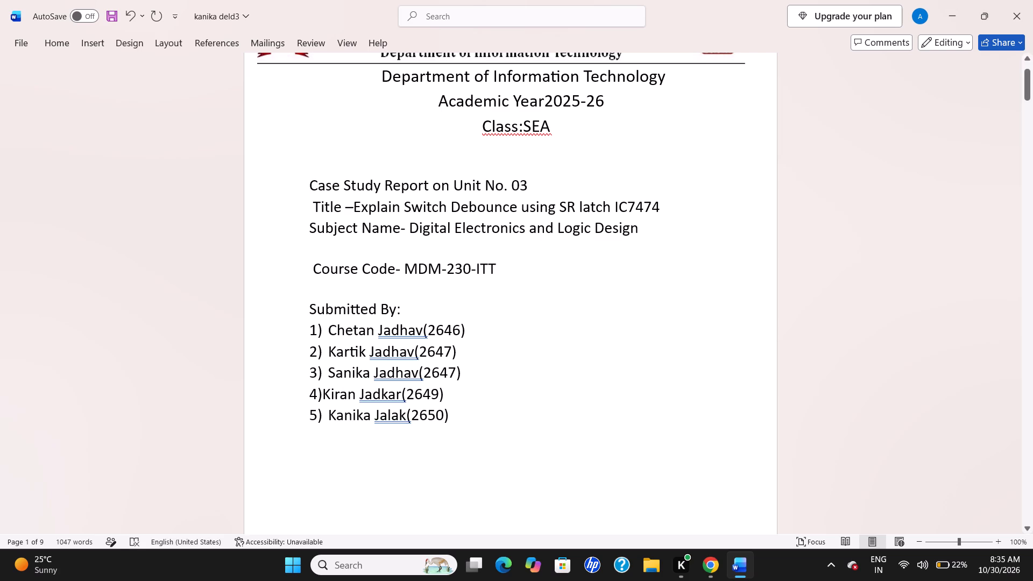
Remove the Title line's indent and realign it with the lines around it using eight leading spaces.
click(309, 202)
key(BackSpace)
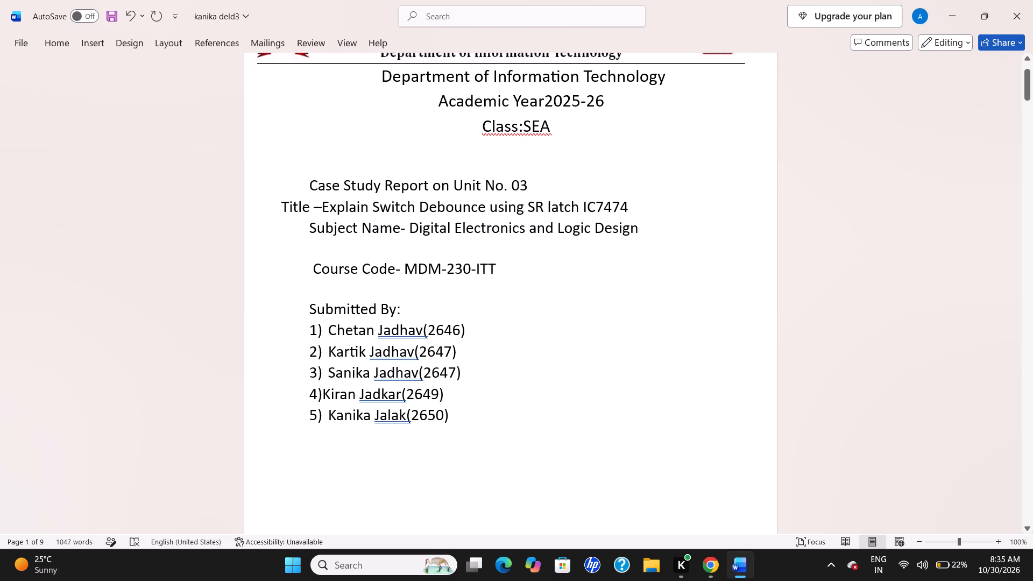
key(space)
key(space)
key(space)
key(space)
key(space)
key(space)
key(space)
key(space)
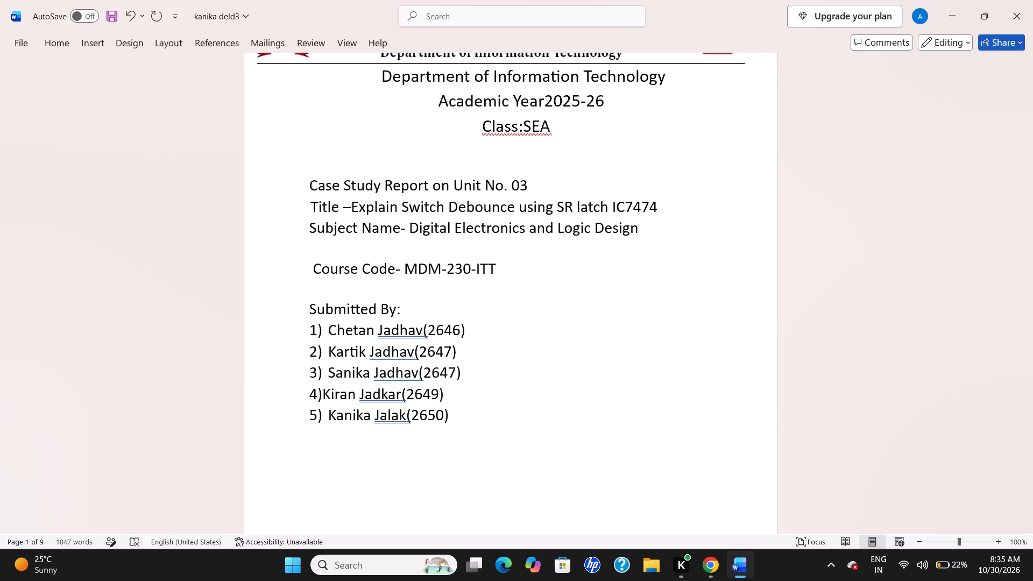
Move the grid holding rows 6 to 8 of the table of contents up slightly to close the gap below row 5.
scroll(309, 202, down, 2)
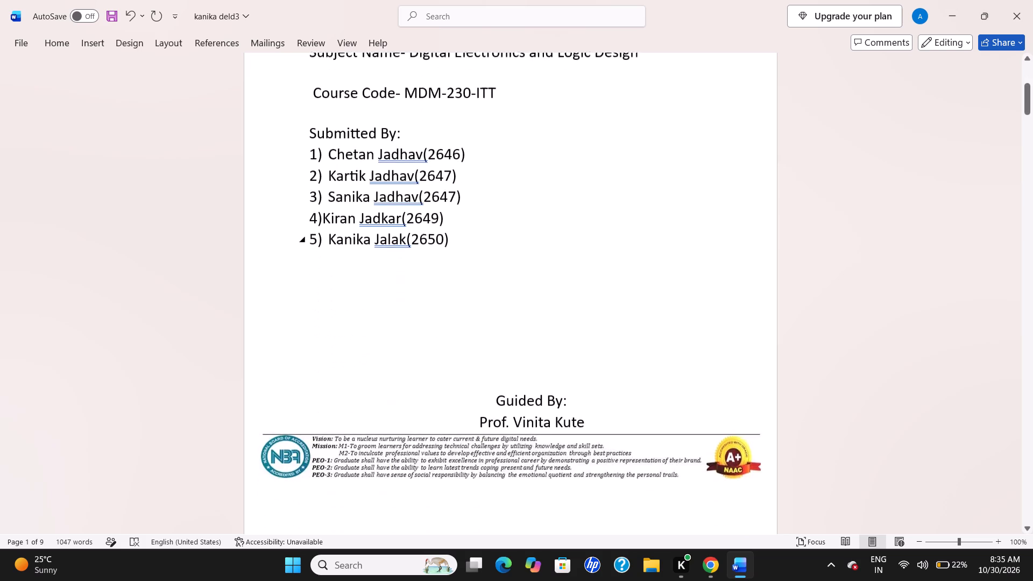
scroll(309, 202, down, 4)
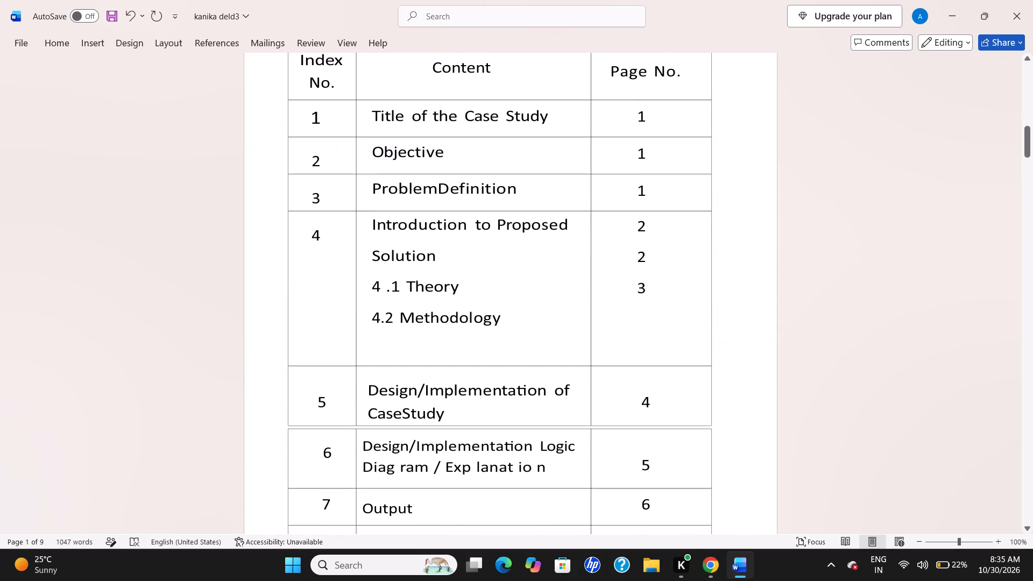
scroll(309, 202, up, 2)
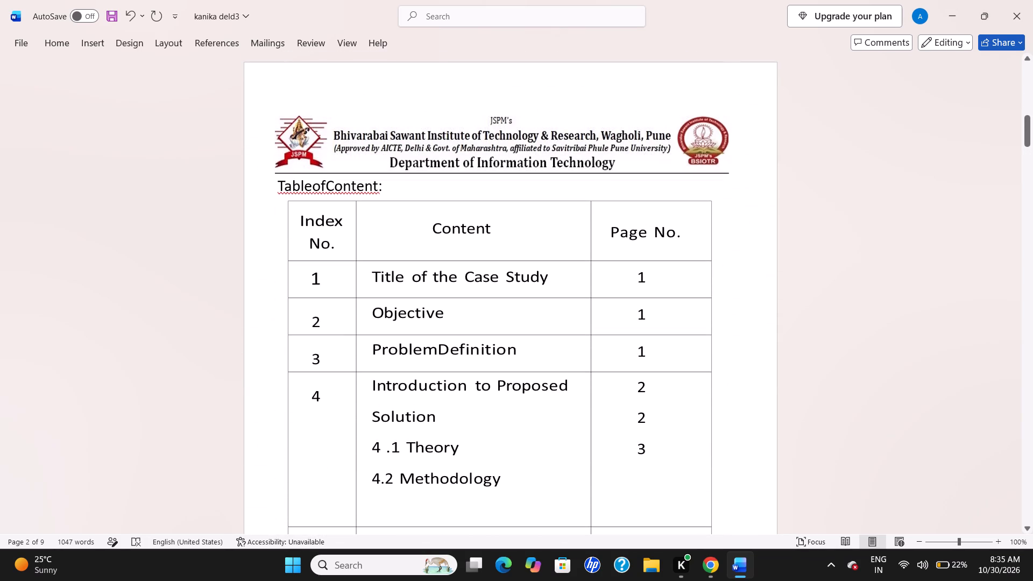
scroll(305, 223, down, 3)
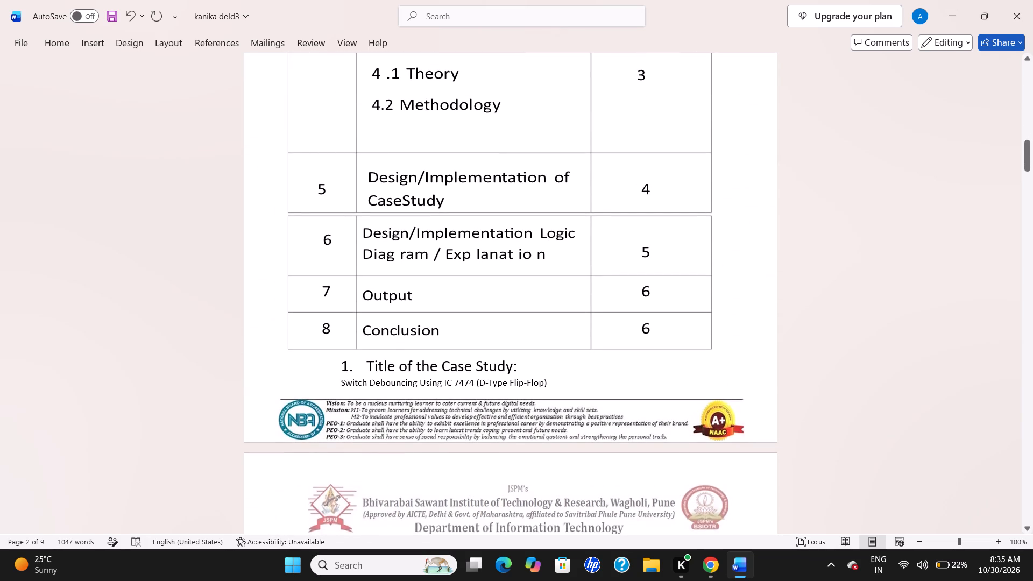
drag(307, 218, 312, 218)
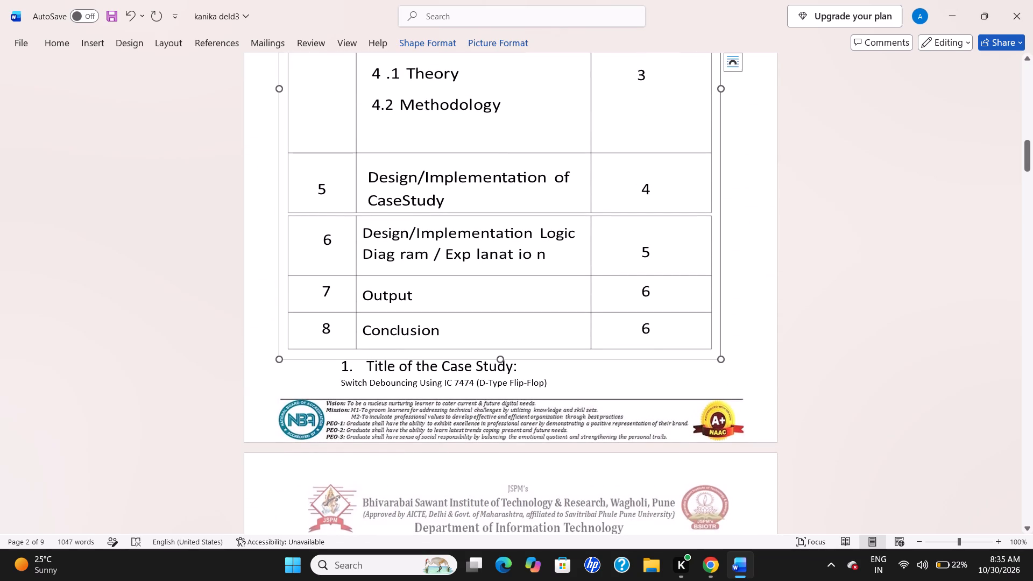
click(312, 218)
drag(312, 218, 313, 207)
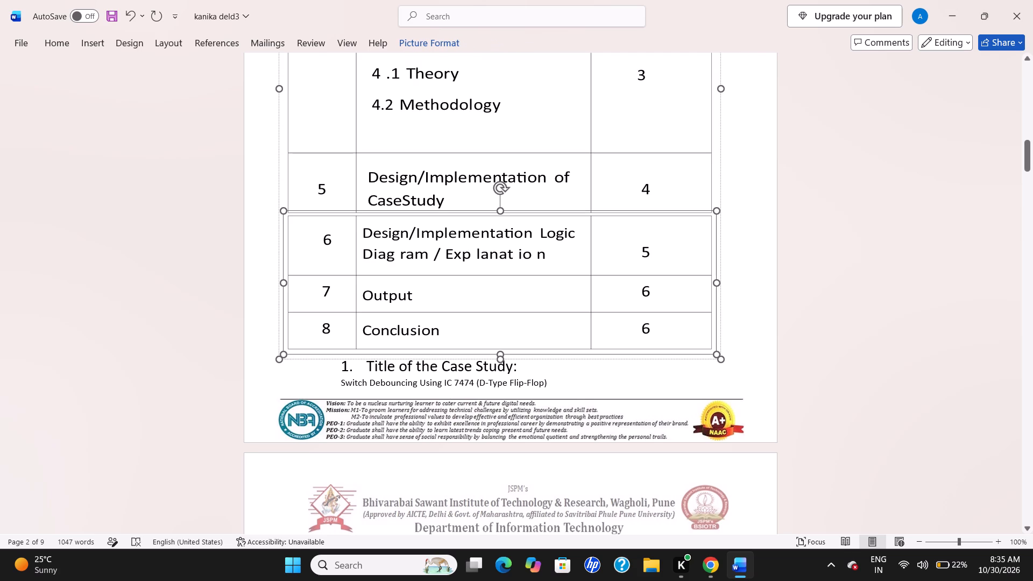
click(308, 222)
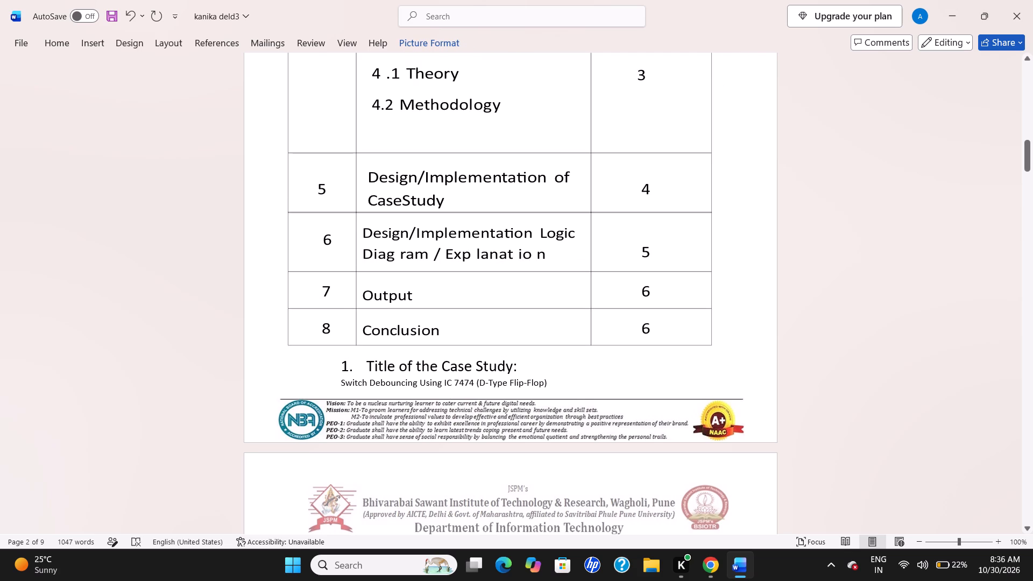
click(307, 254)
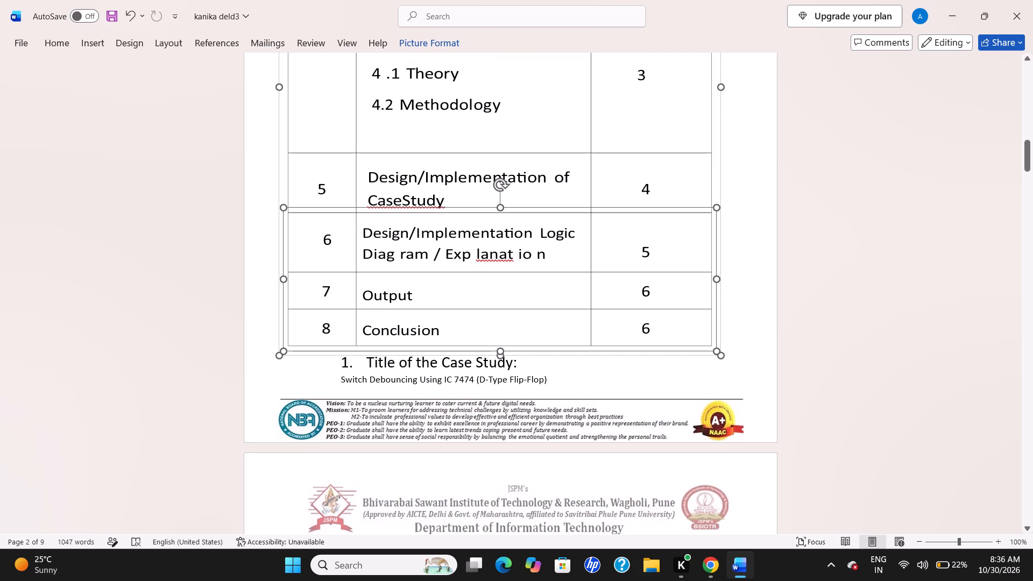
click(258, 289)
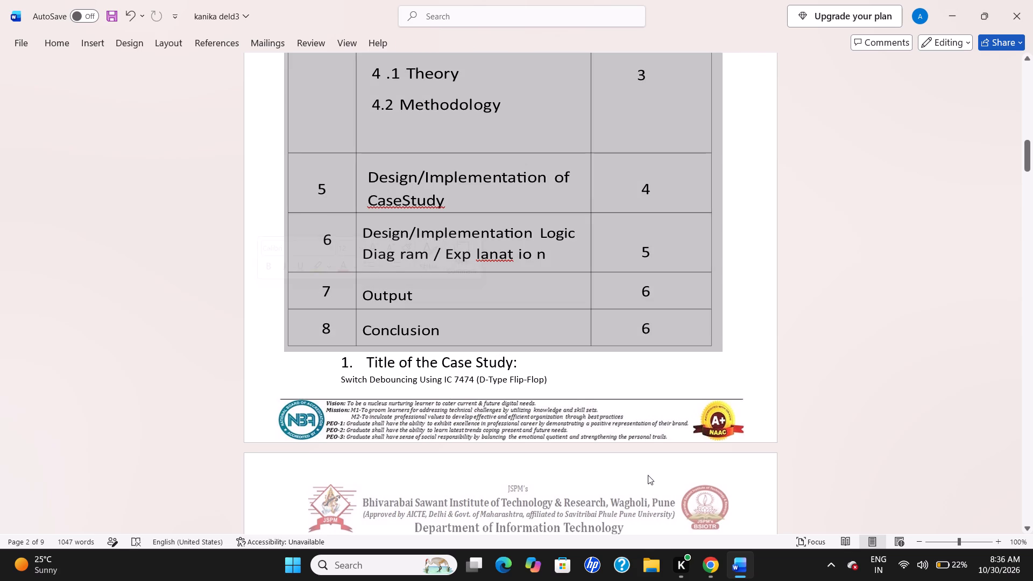
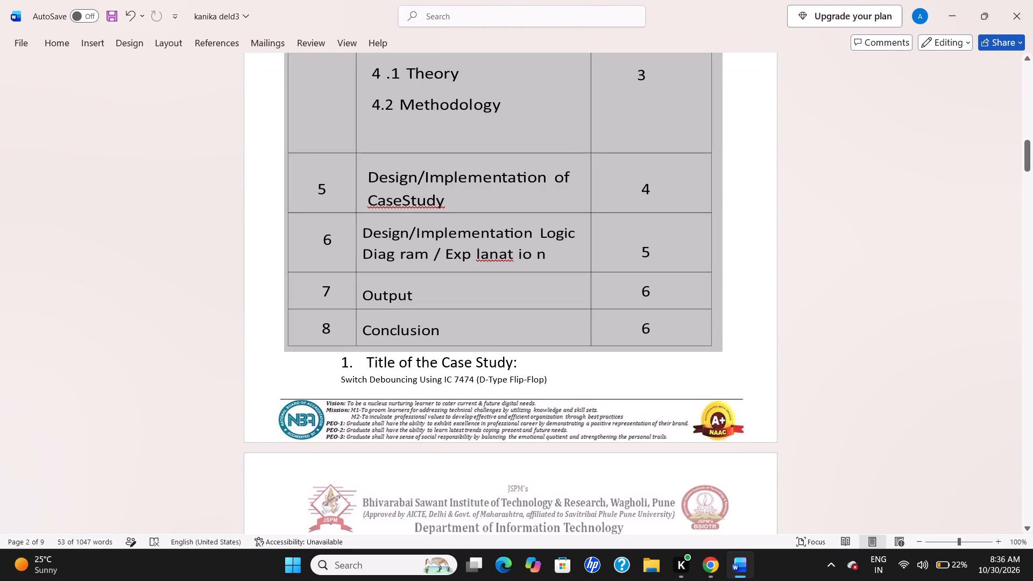
Search the Documents folder for "ka" and open the PDF "kanika deld 4".
click(338, 362)
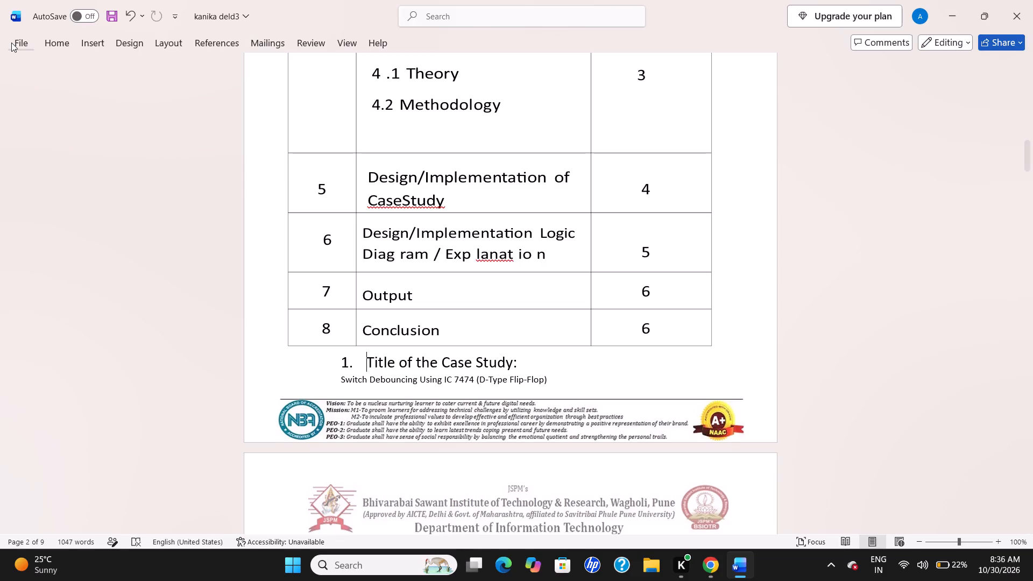
click(11, 42)
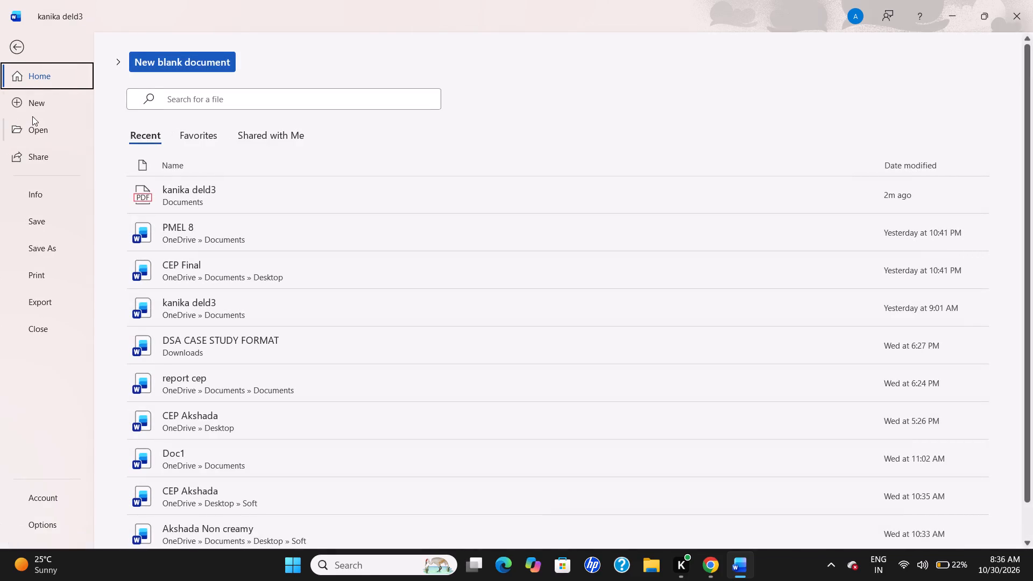
click(31, 132)
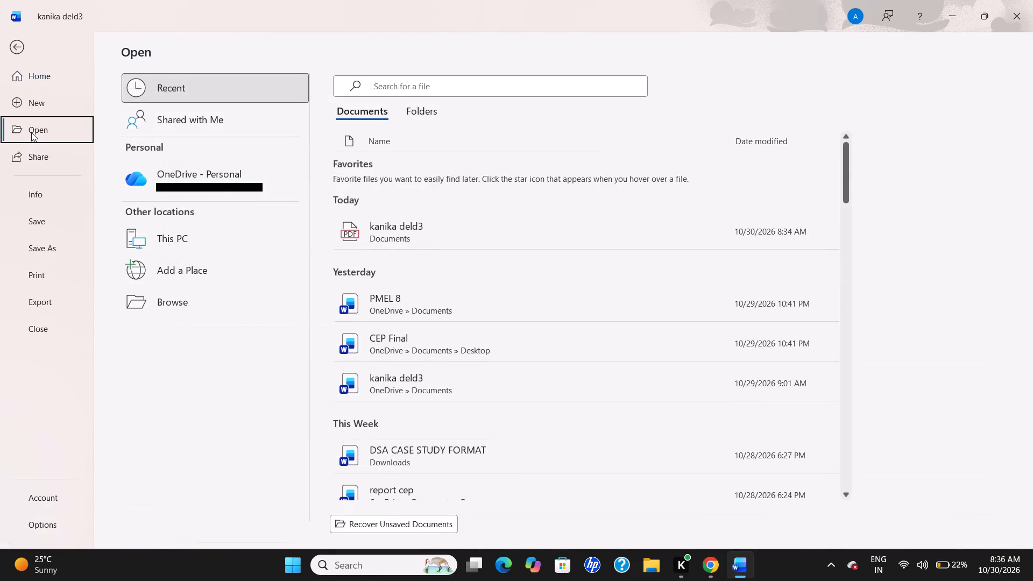
click(165, 297)
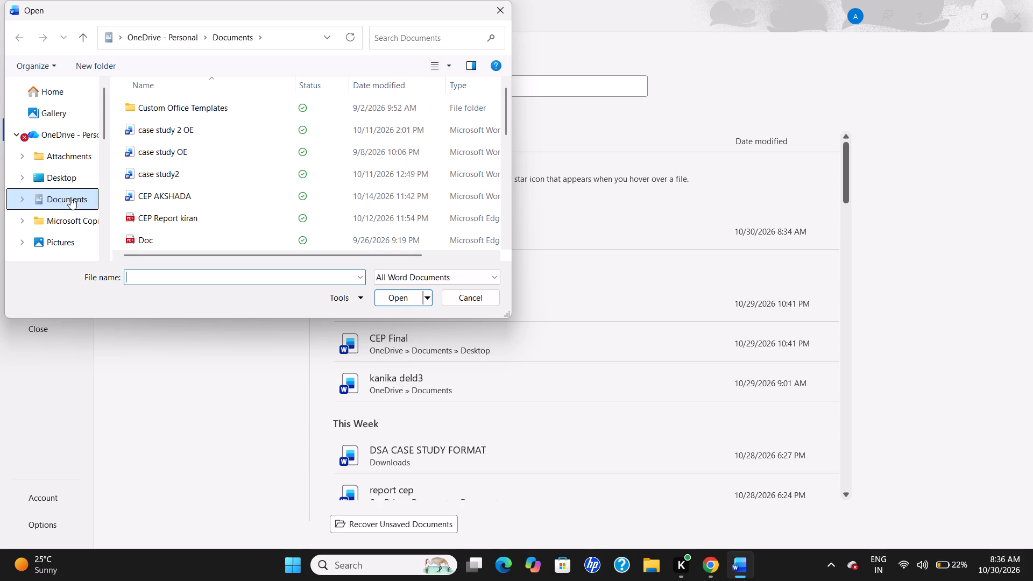
click(391, 39)
key(k)
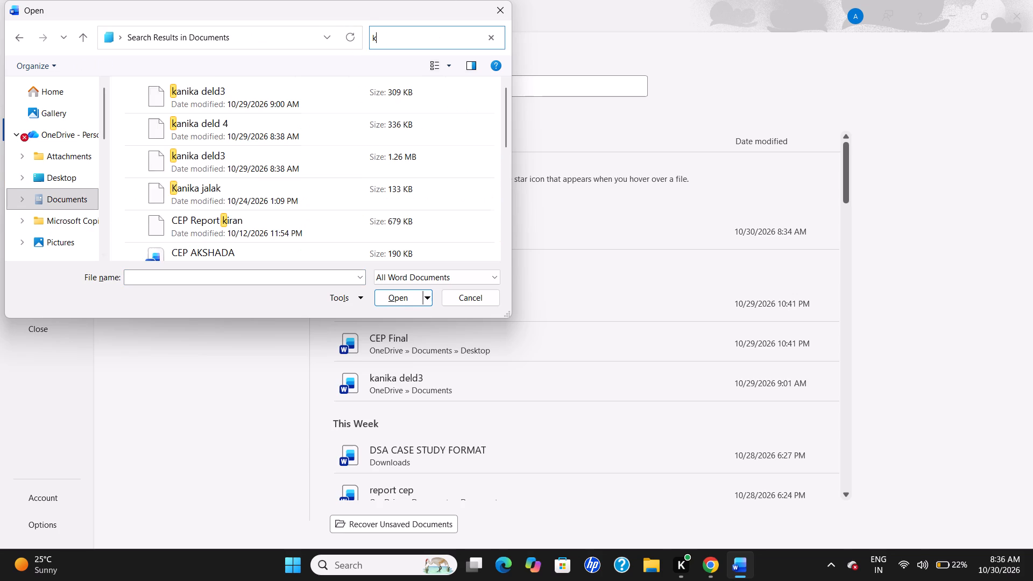
key(a)
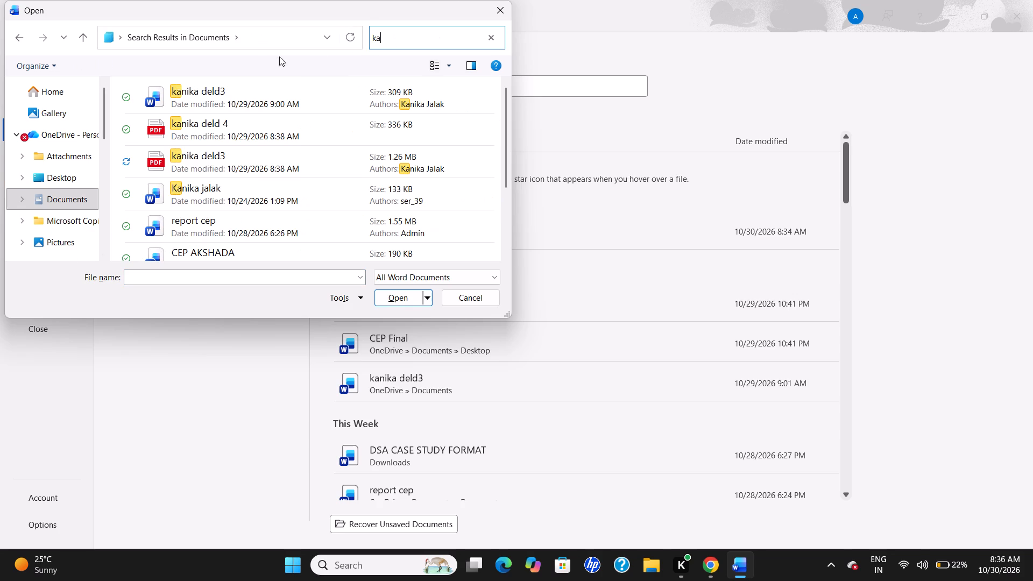
click(215, 118)
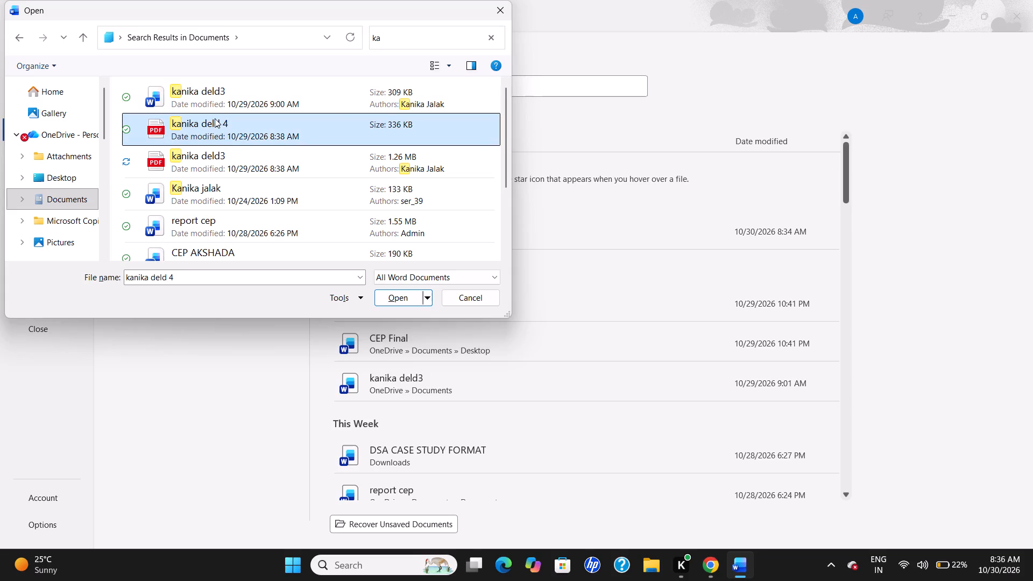
double_click(215, 118)
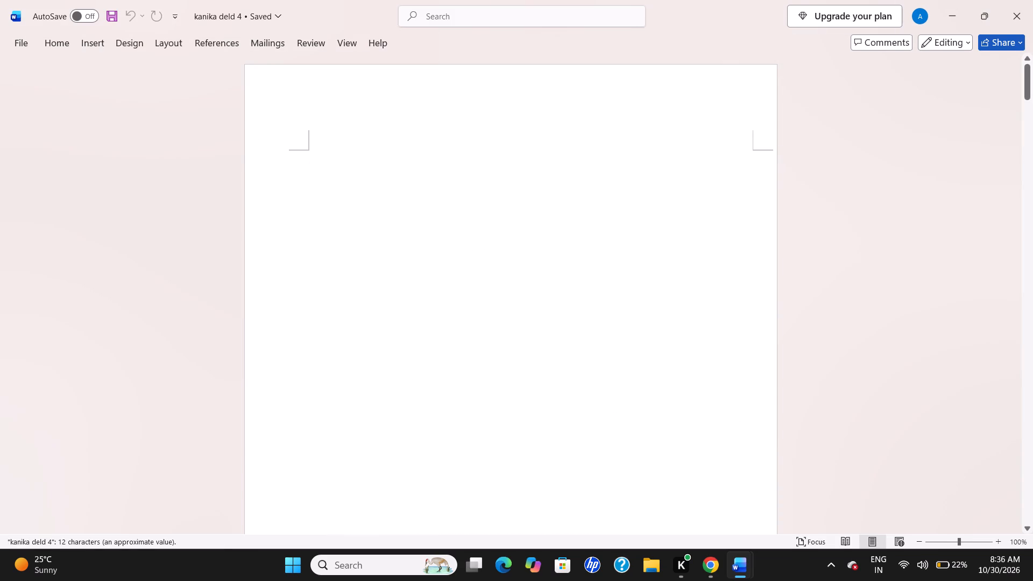
Look through the pages of "kanika deld 4" to check their content.
ctrl+scroll(414, 308, down, 7)
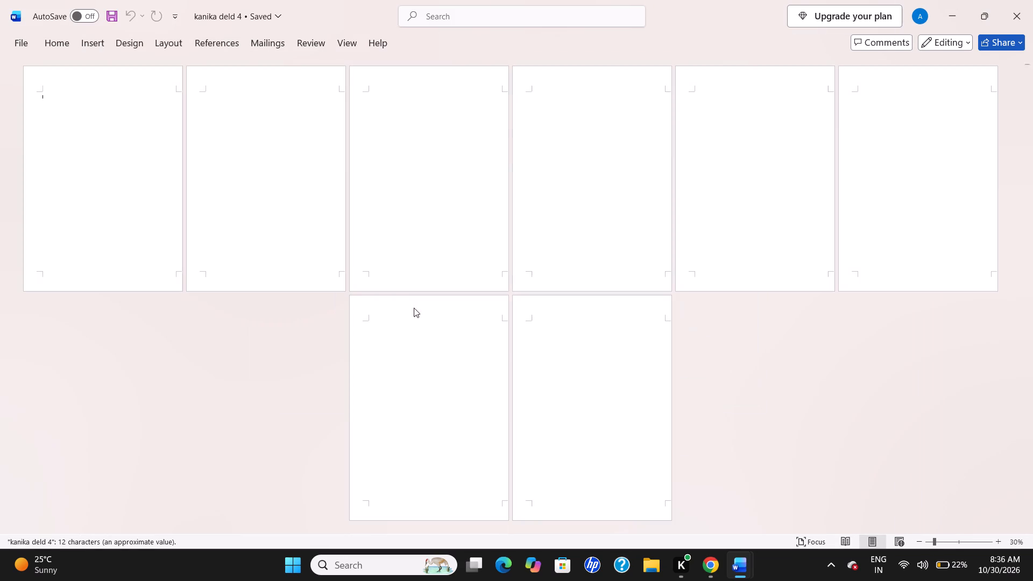
ctrl+scroll(414, 308, down, 9)
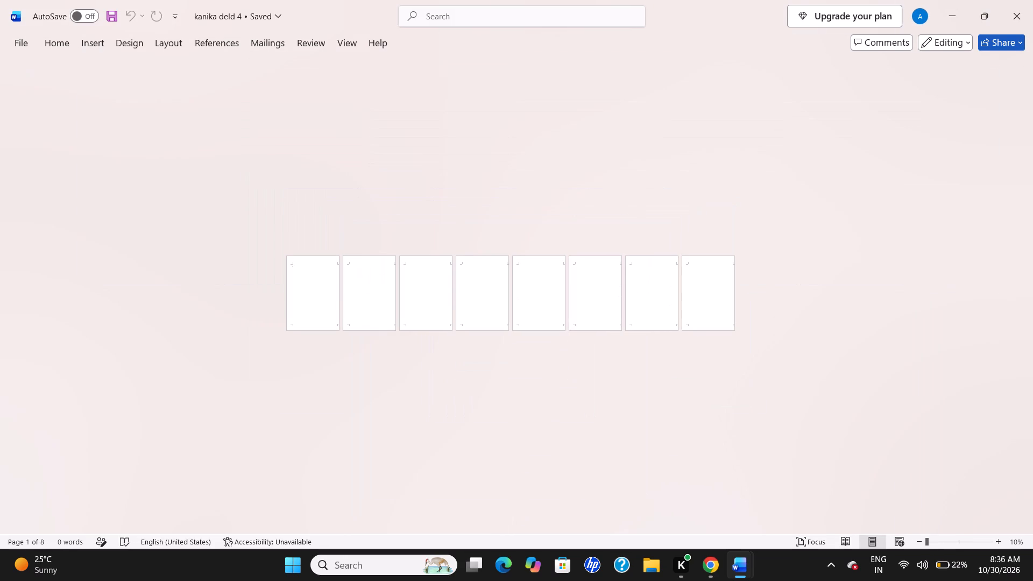
scroll(414, 308, up, 7)
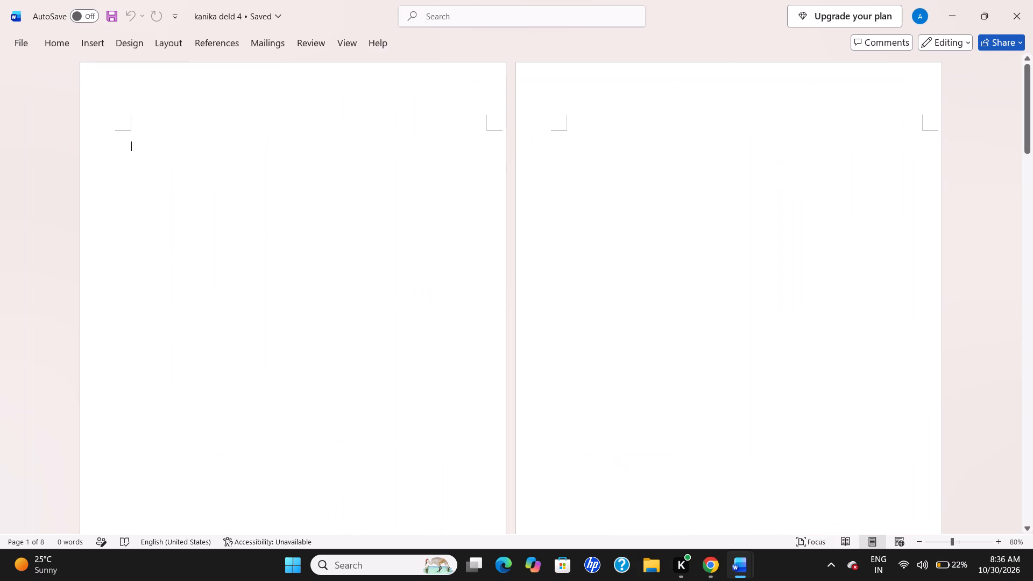
click(414, 308)
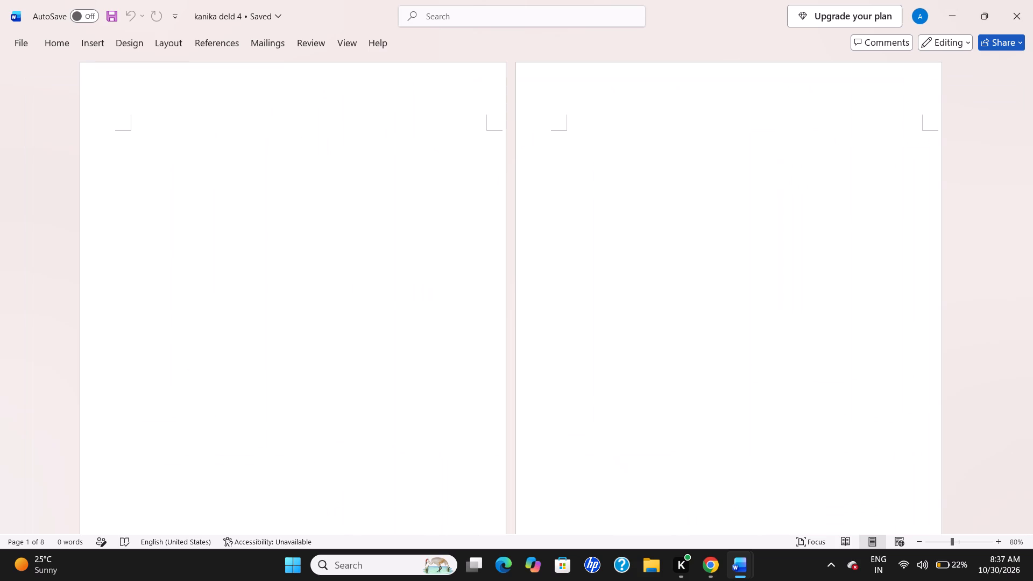
scroll(414, 308, right, 1)
ctrl+scroll(414, 308, up, 1)
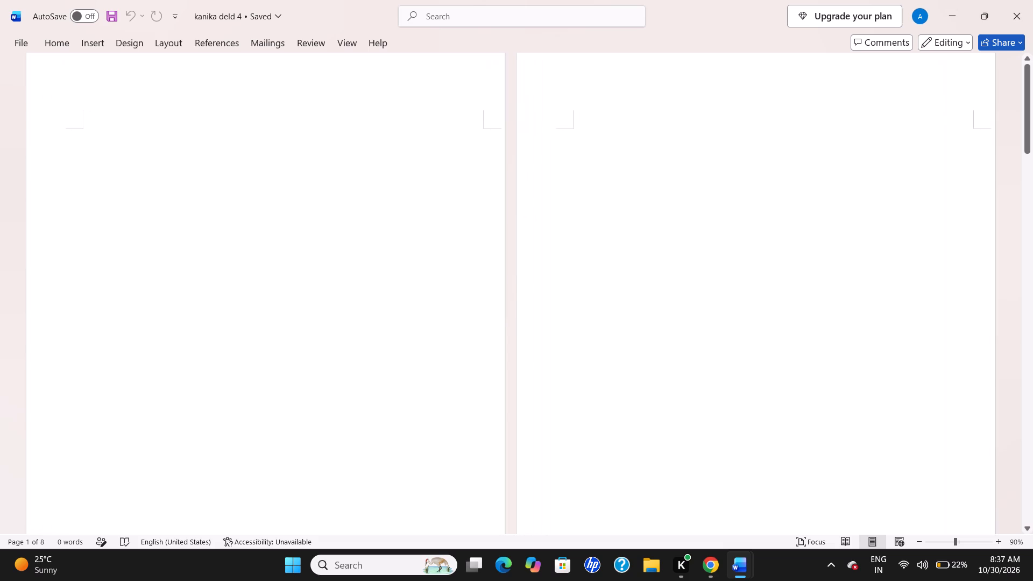
scroll(414, 308, right, 3)
scroll(414, 308, up, 1)
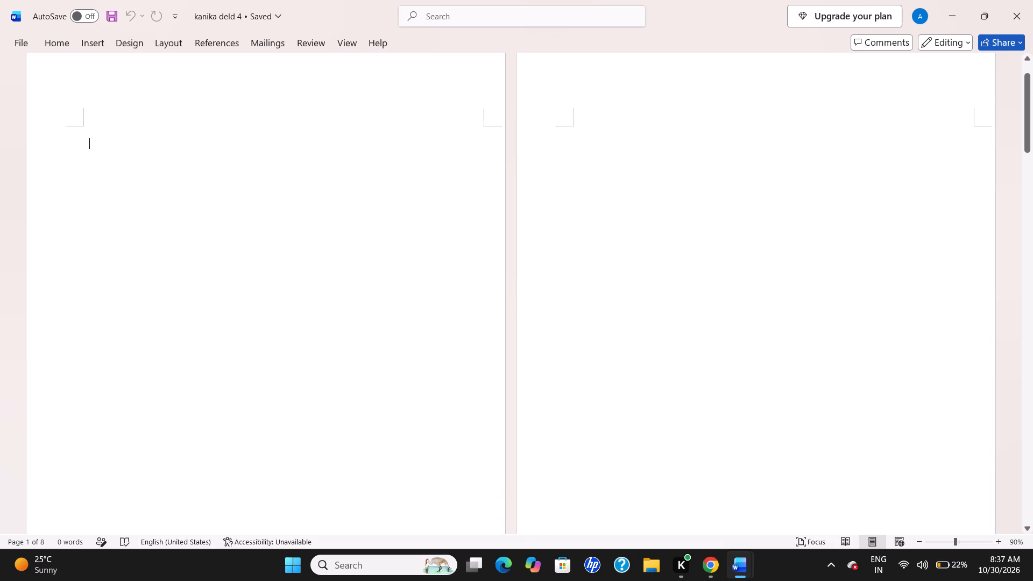
scroll(414, 308, up, 1)
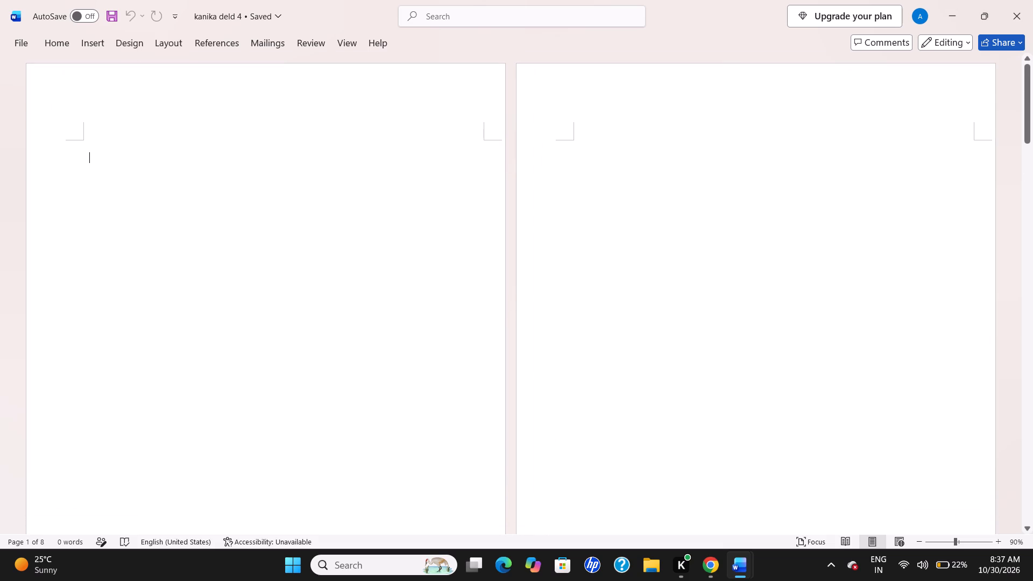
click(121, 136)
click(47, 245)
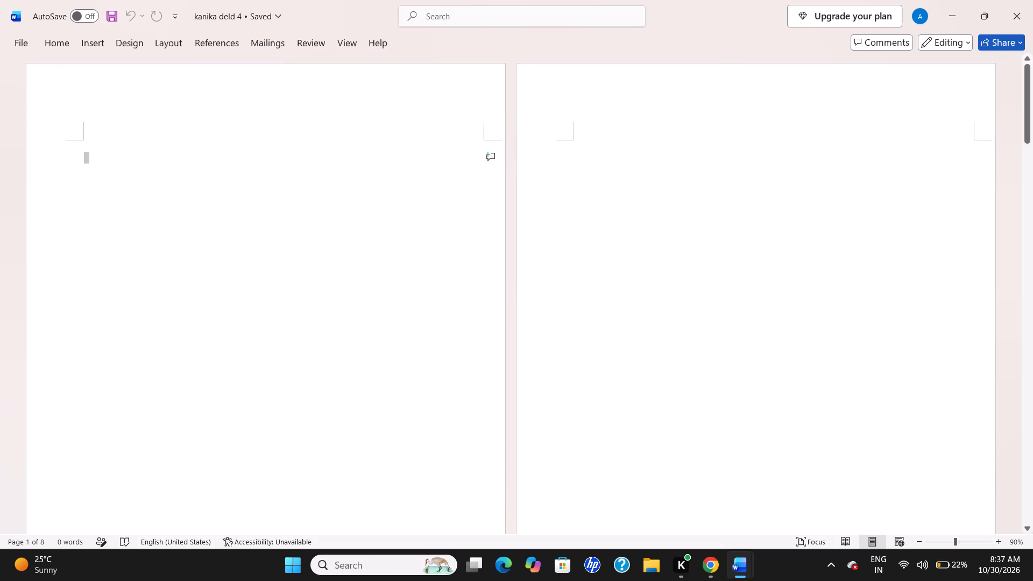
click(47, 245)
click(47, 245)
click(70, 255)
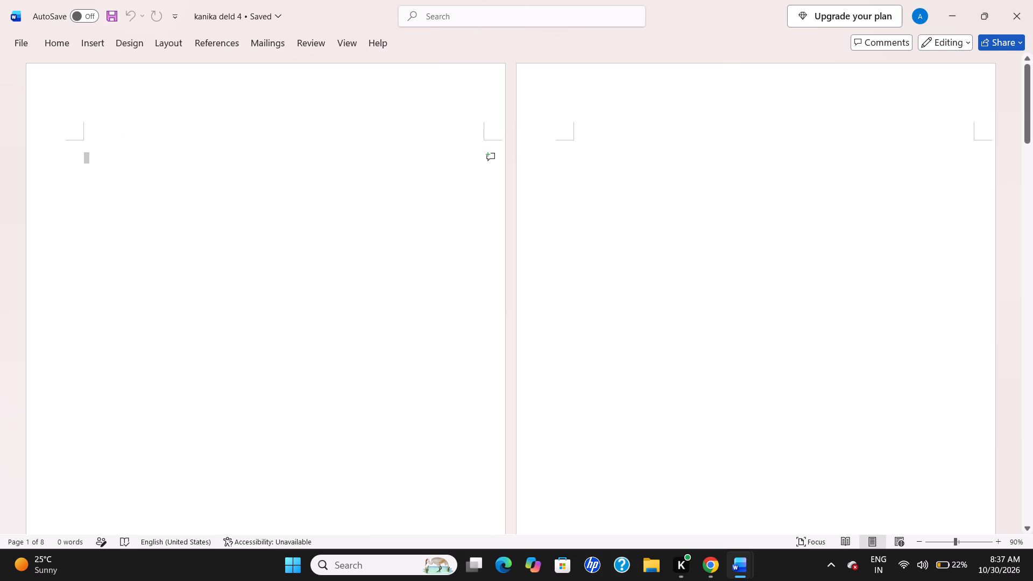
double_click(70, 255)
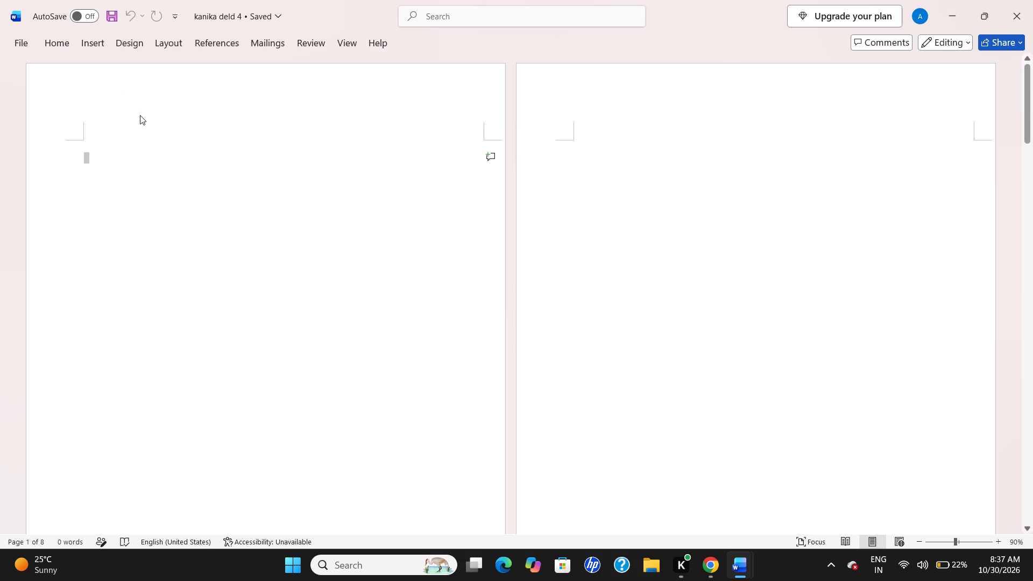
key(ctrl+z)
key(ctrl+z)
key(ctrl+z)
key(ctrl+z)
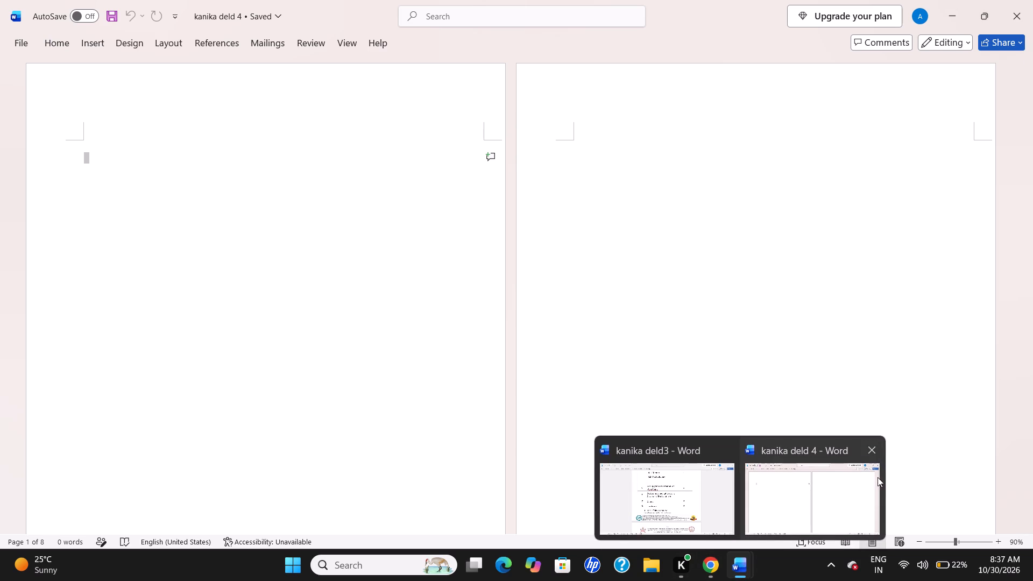
Close "kanika deld 4" and return to the "kanika deld3" document.
click(867, 455)
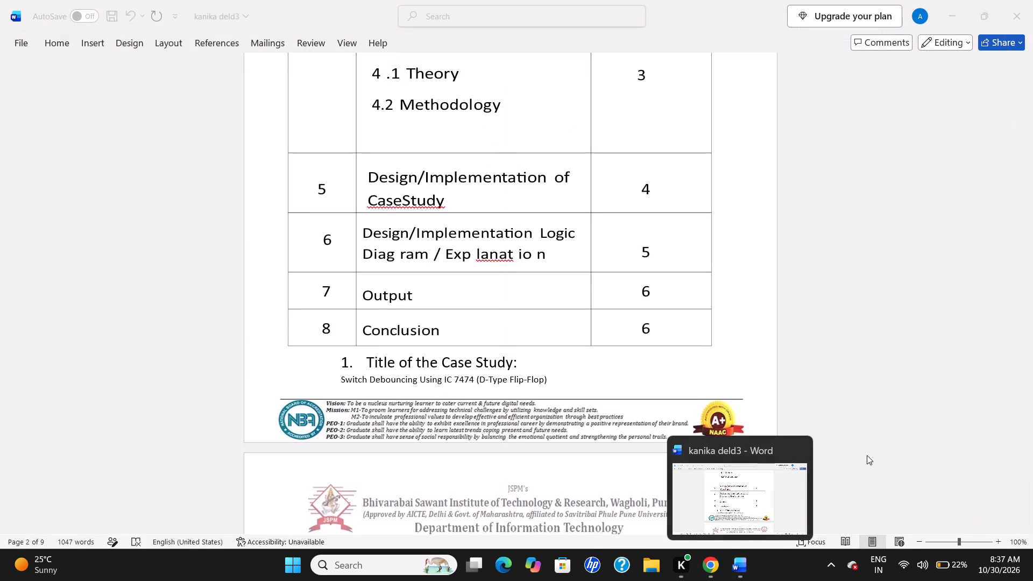
click(772, 481)
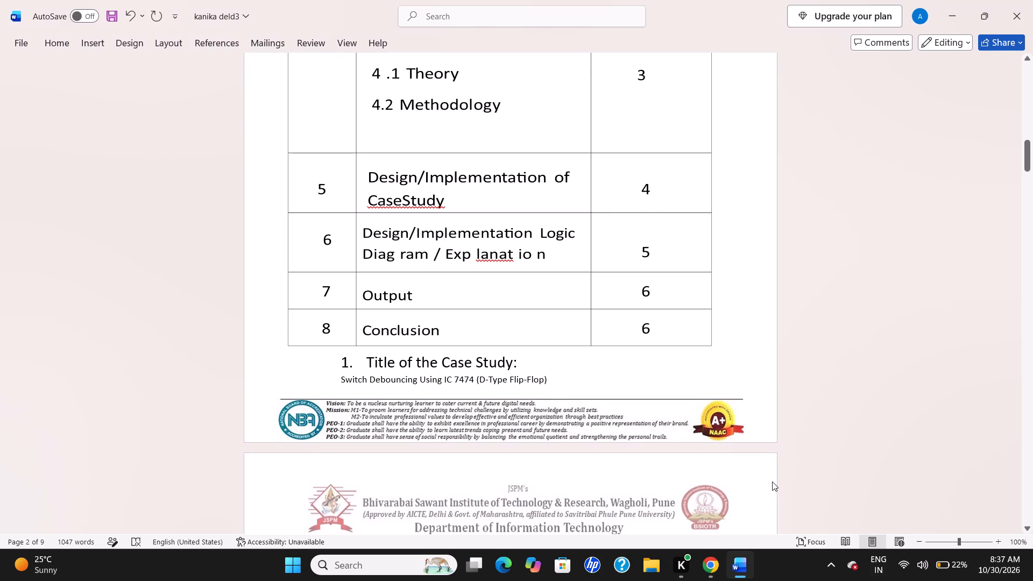
Replace the number "1." before the "Title of the Case Study:" heading below the contents table with a line break, moving the heading to page 3.
scroll(772, 481, up, 1)
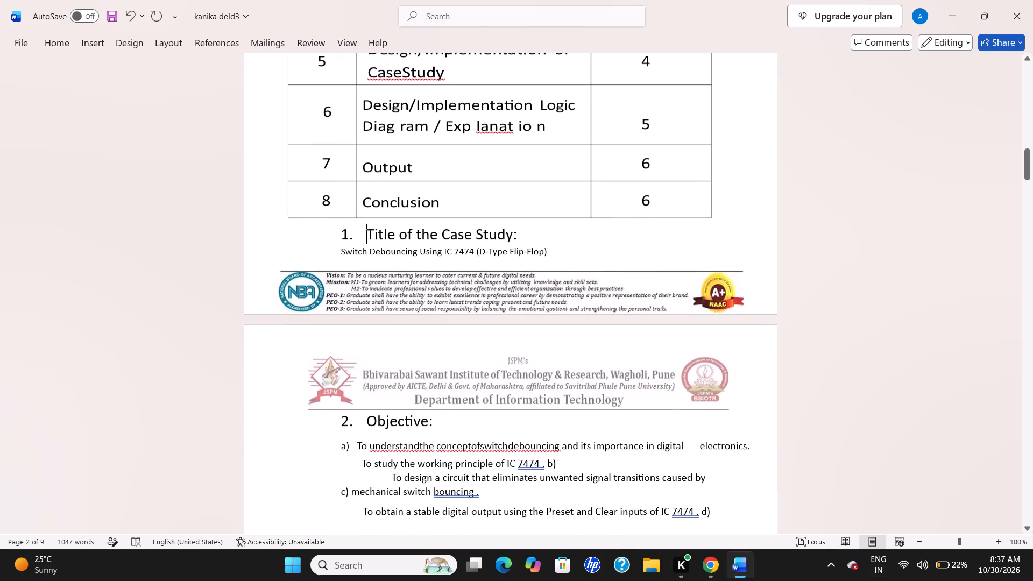
scroll(772, 481, up, 1)
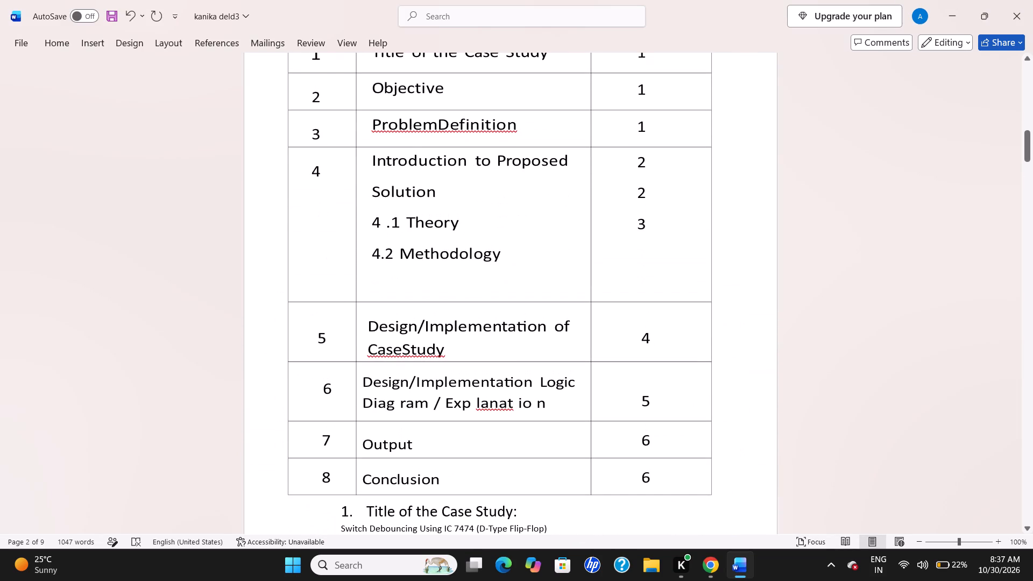
click(772, 481)
key(Left)
key(Left)
key(Right)
key(Right)
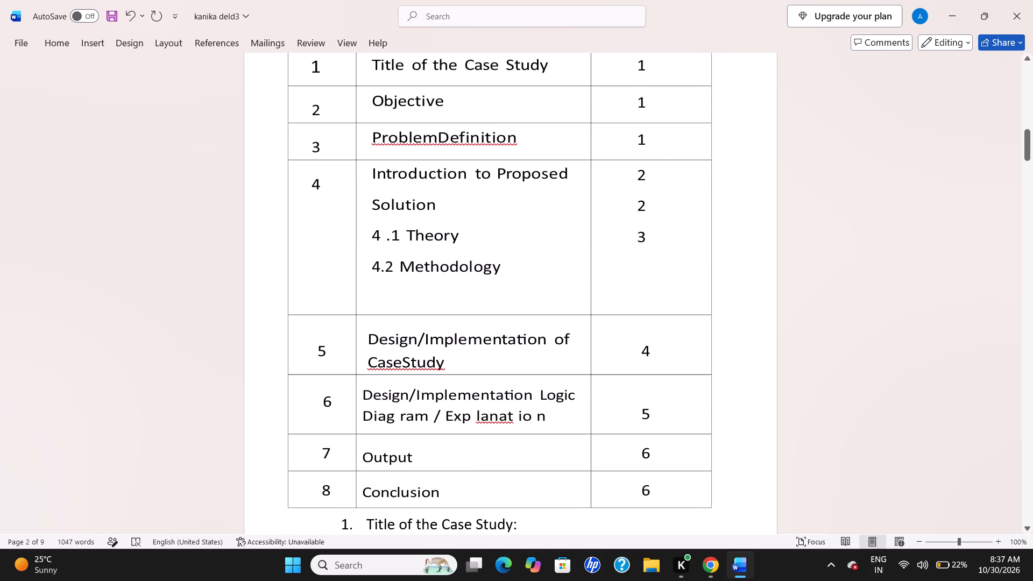
scroll(772, 481, down, 1)
key(Left)
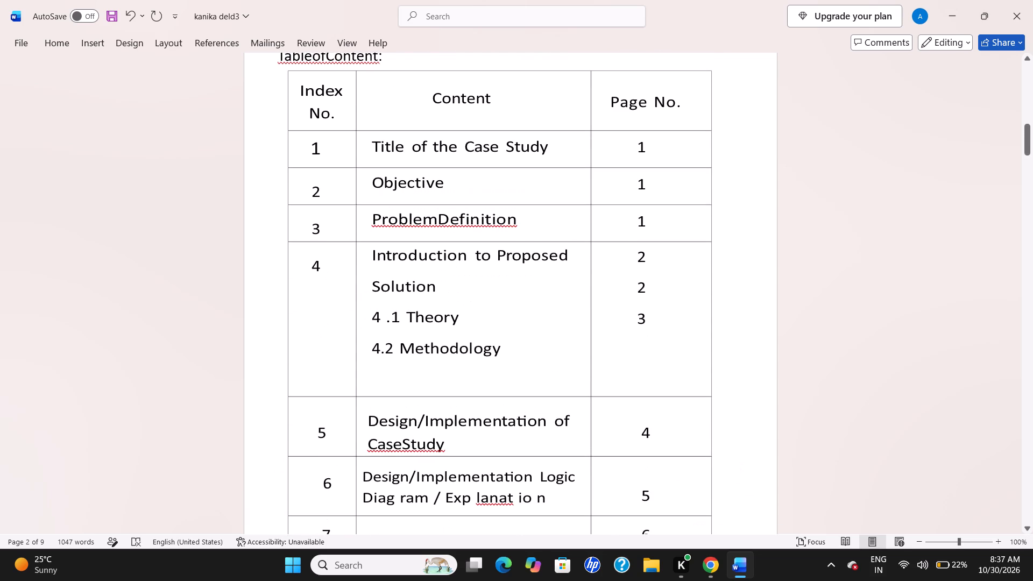
key(Right)
key(Right)
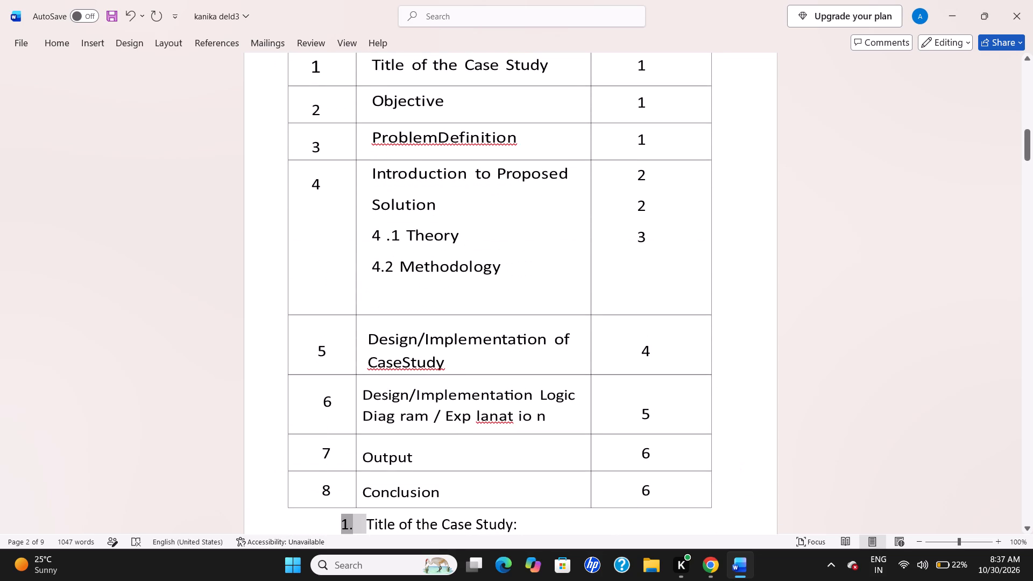
key(Return)
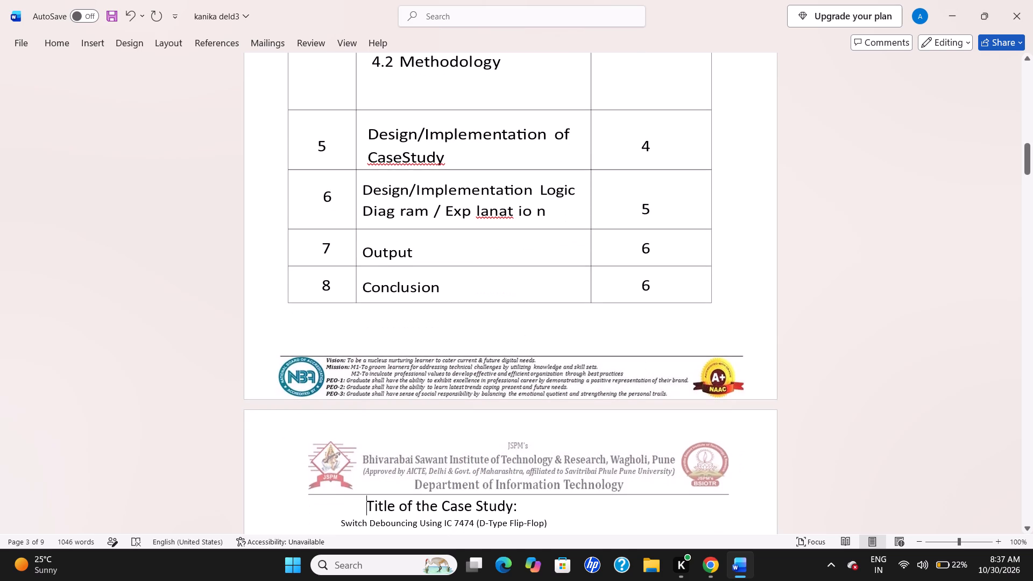
Adjust the blank lines above "Title of the Case Study:" so the heading sits on page 3, two empty lines below the page header.
scroll(772, 481, down, 2)
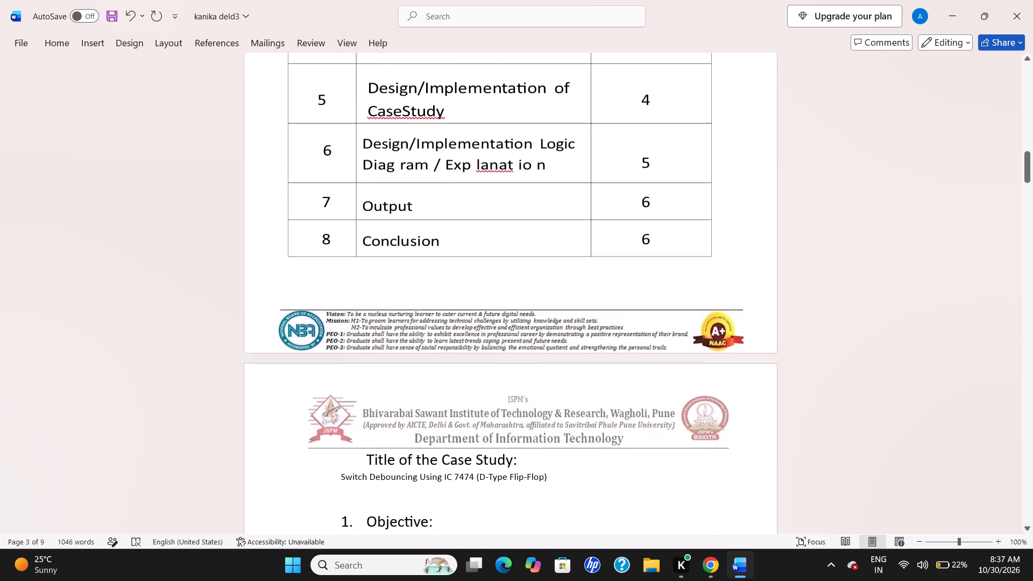
scroll(772, 481, down, 2)
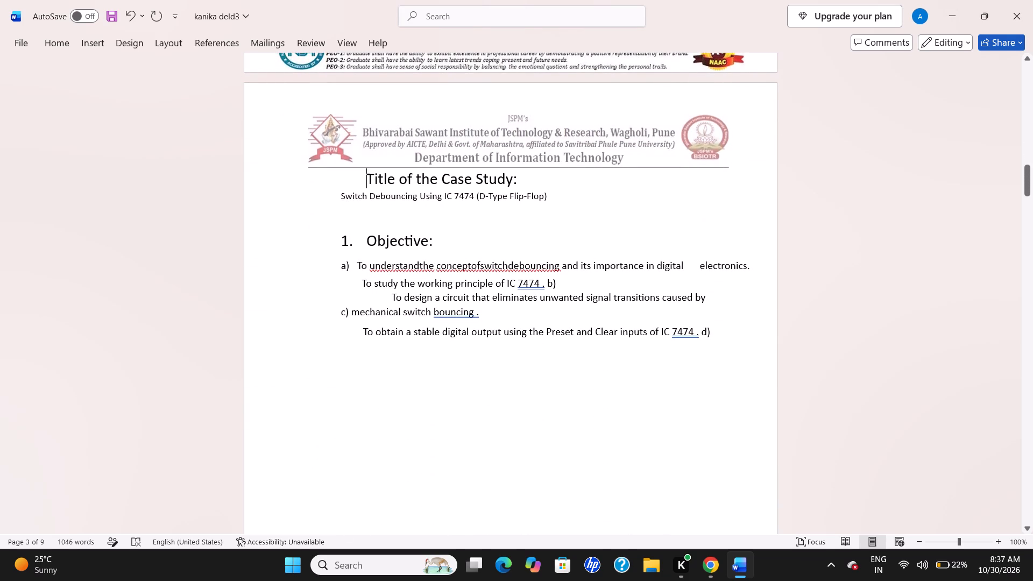
key(BackSpace)
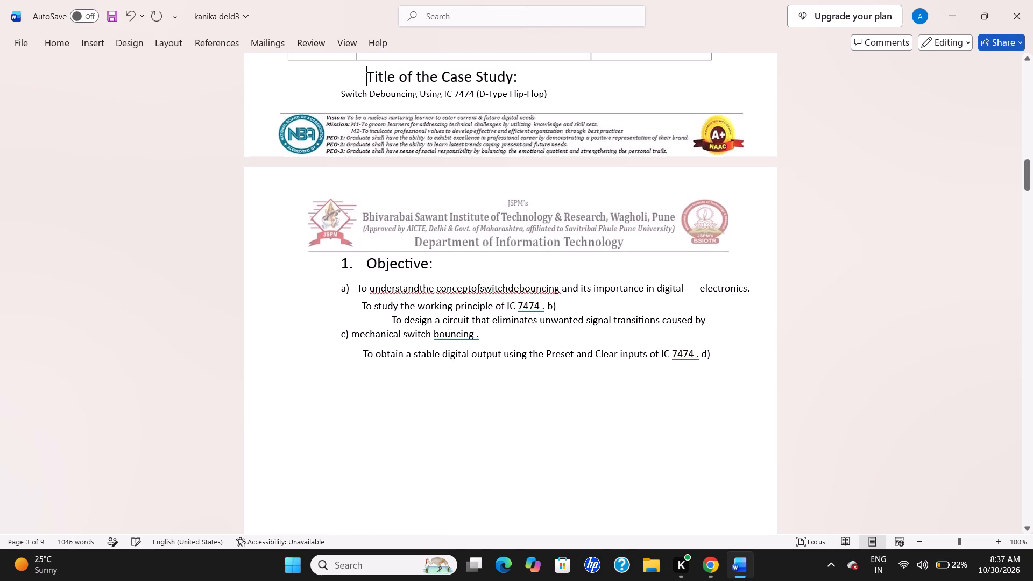
key(Return)
key(Return)
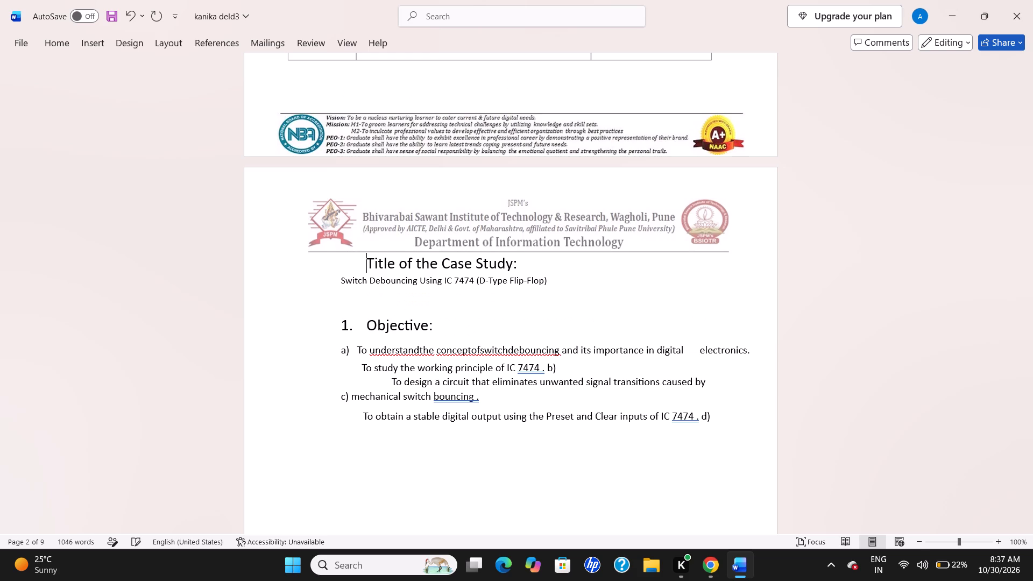
key(Return)
key(Return)
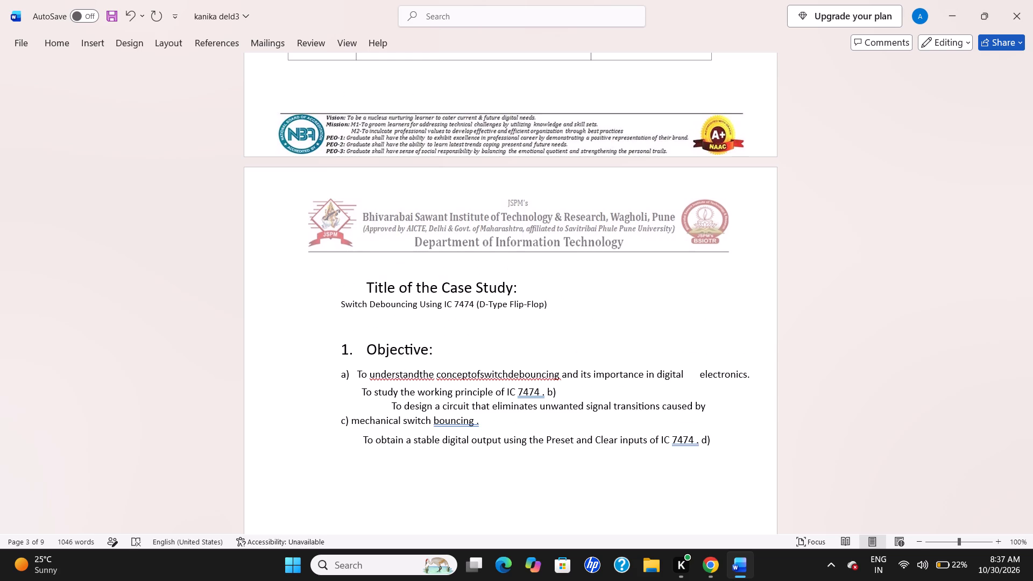
key(BackSpace)
key(Return)
key(Return)
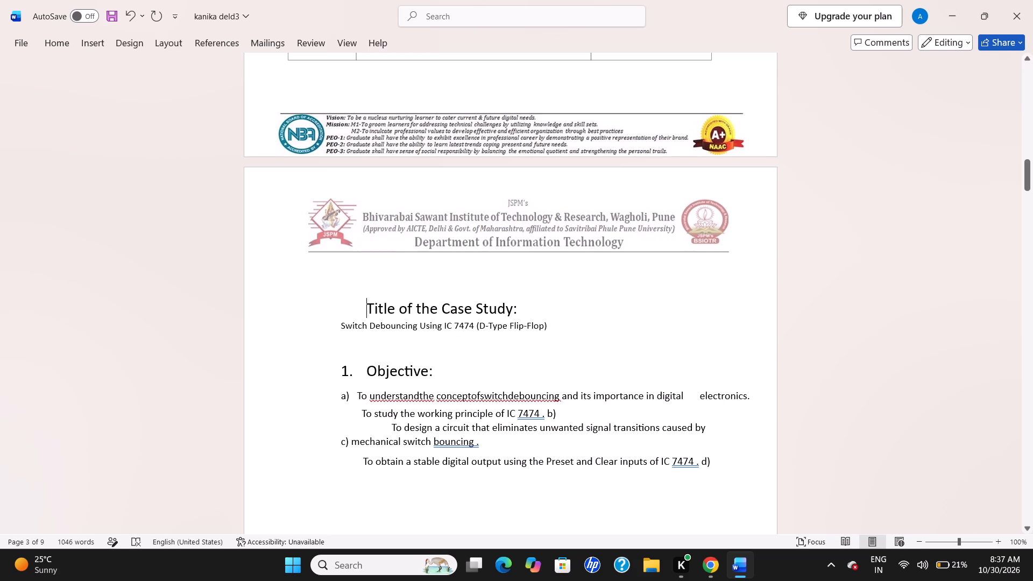
Look through the rest of the report to the end of the conclusion and back to the cover page, checking layout and spacing.
scroll(376, 321, down, 3)
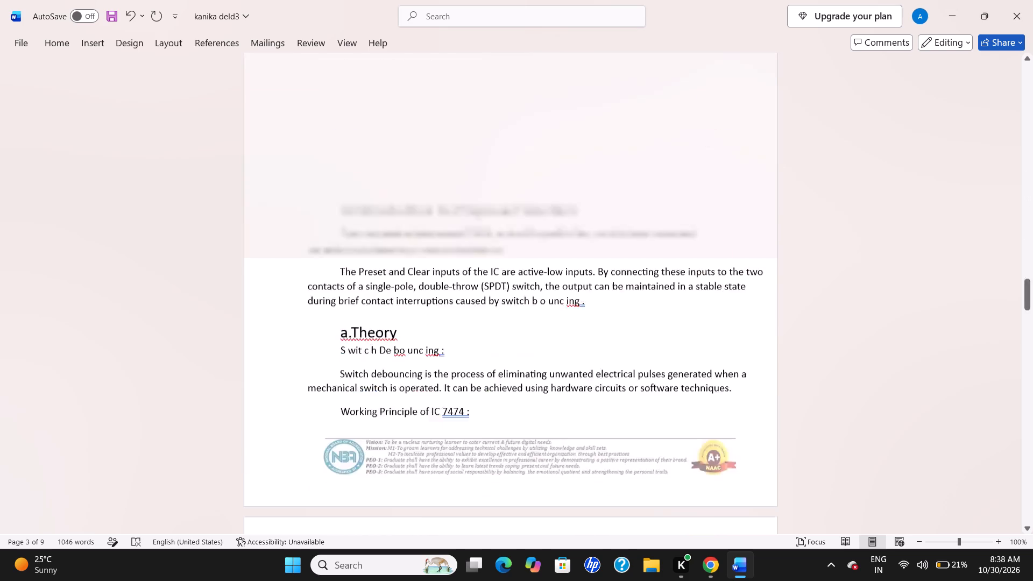
scroll(376, 321, down, 3)
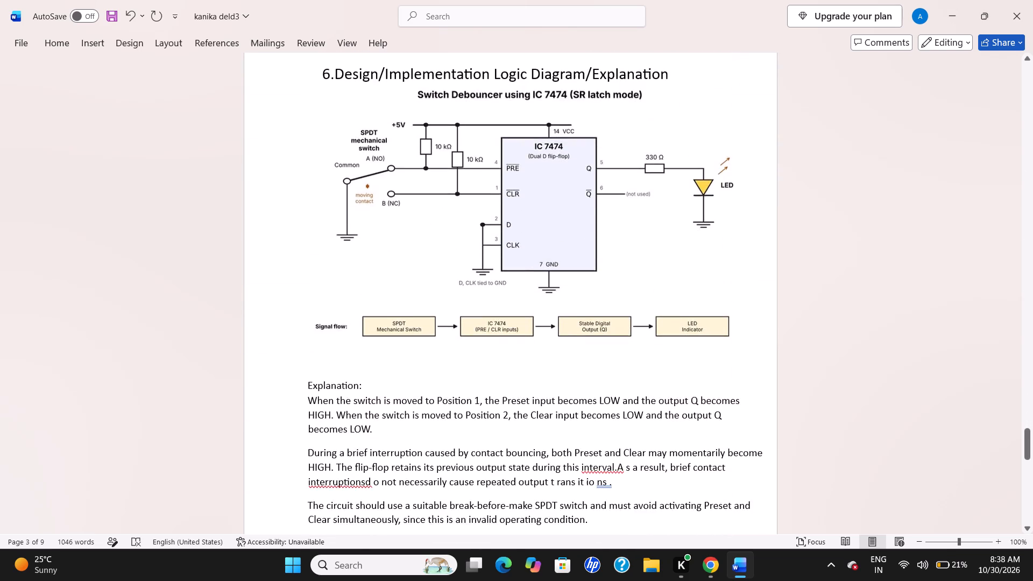
scroll(376, 321, right, 1)
scroll(376, 321, down, 3)
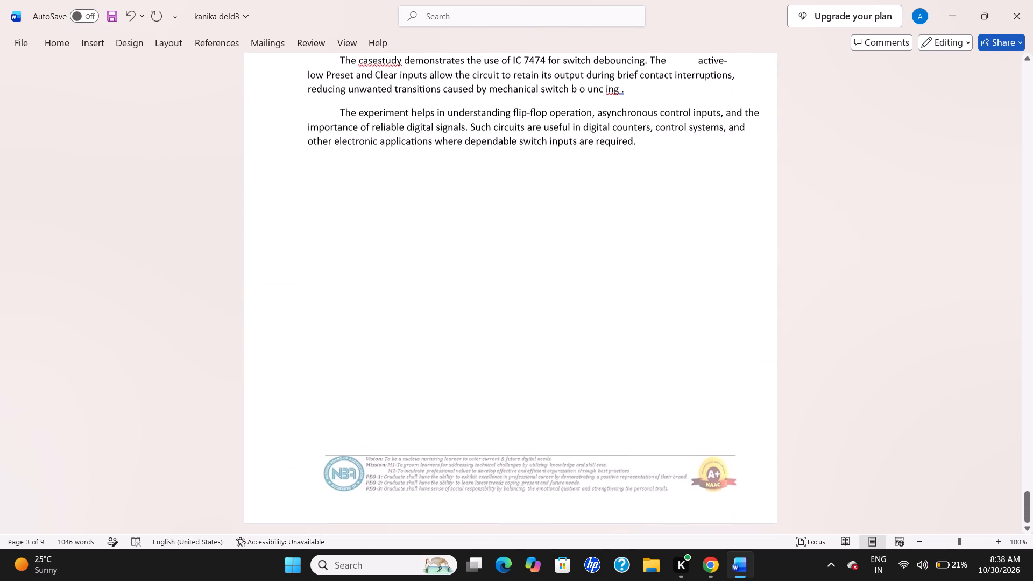
scroll(376, 321, down, 1)
scroll(376, 321, up, 20)
scroll(376, 321, up, 20)
scroll(376, 321, up, 7)
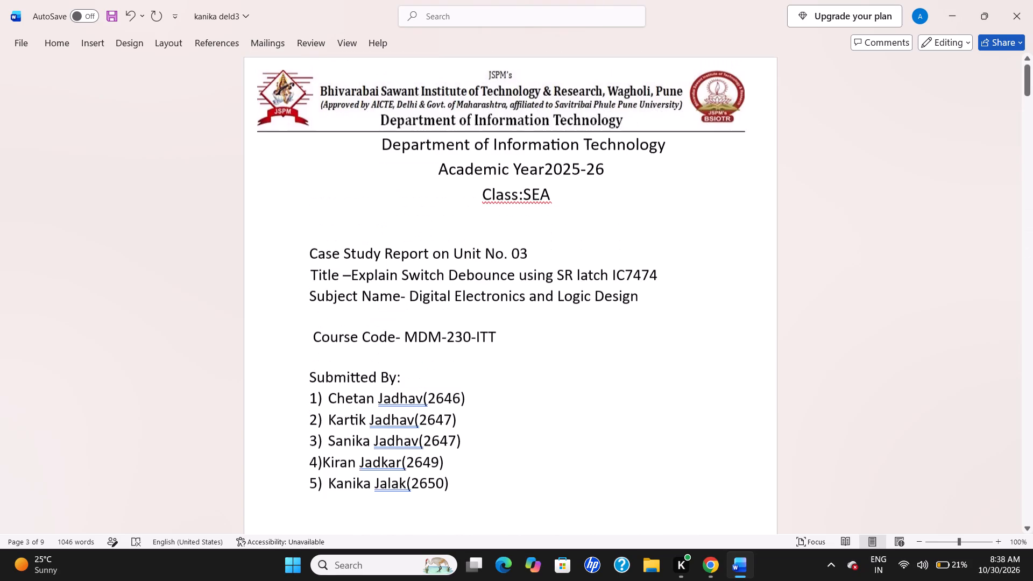
scroll(376, 321, up, 12)
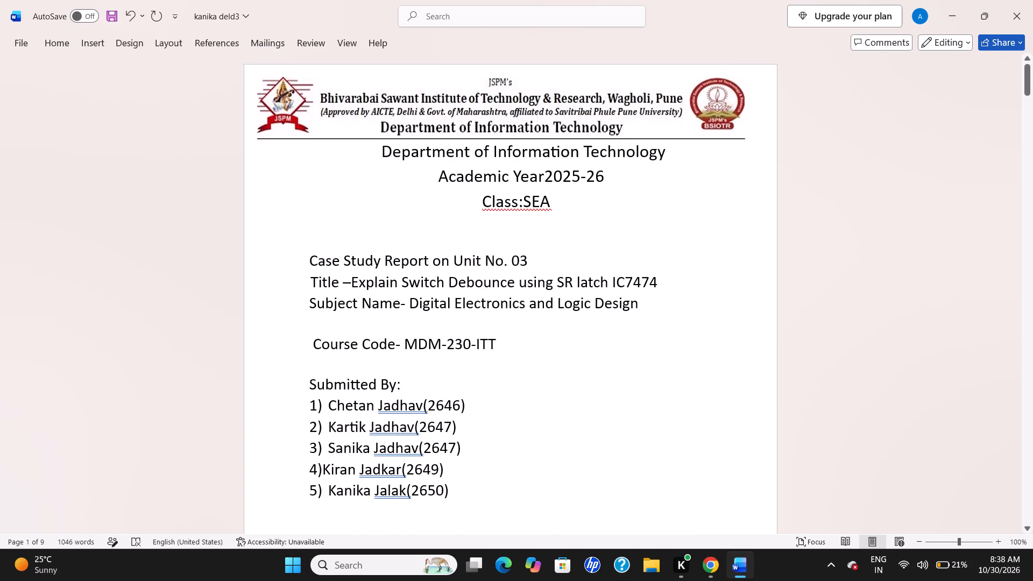
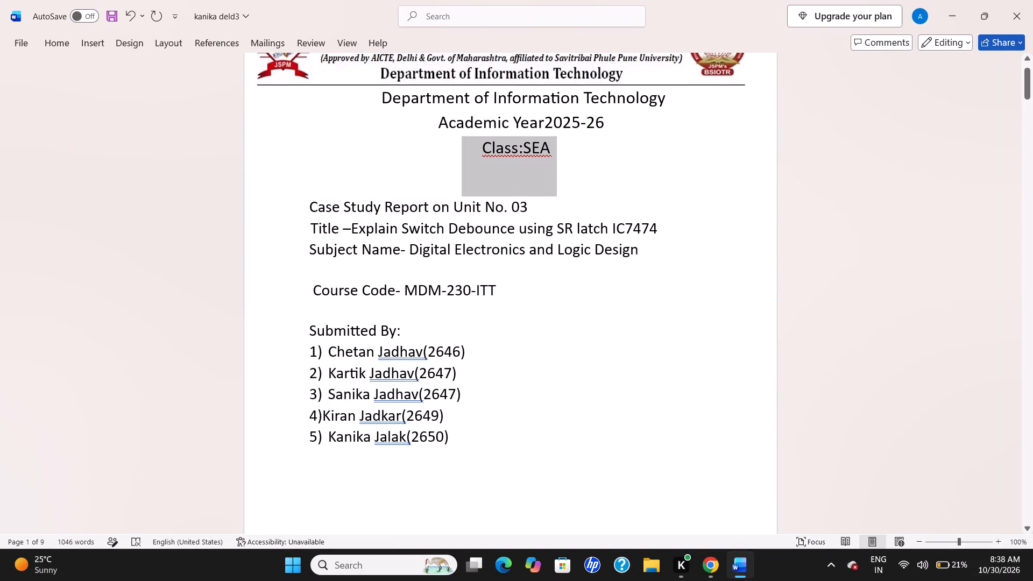
Check the cover page's title, subject, course code and student list lines, and the contents table and page break after it.
click(592, 193)
click(578, 245)
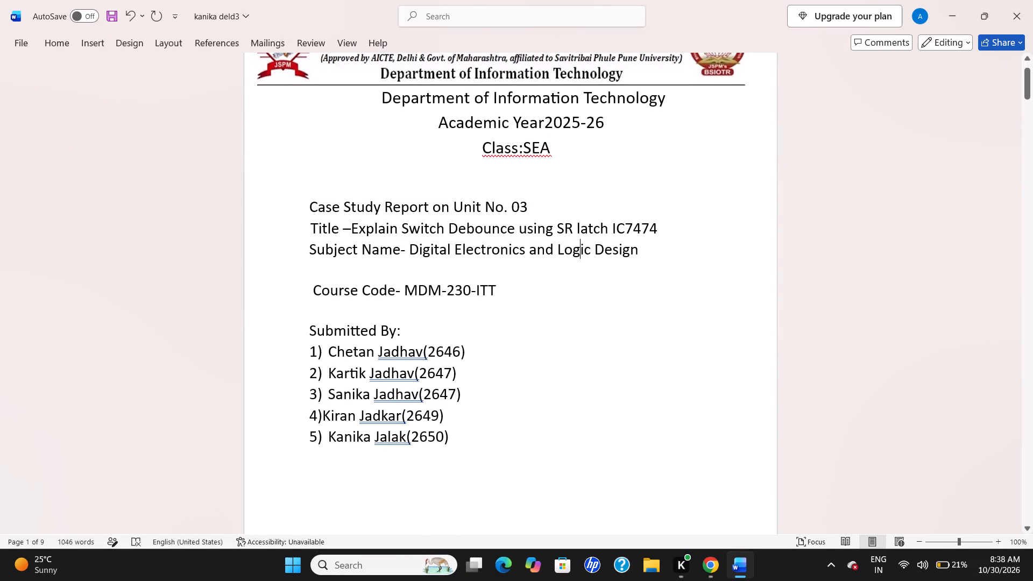
click(634, 267)
click(642, 254)
click(313, 294)
click(500, 285)
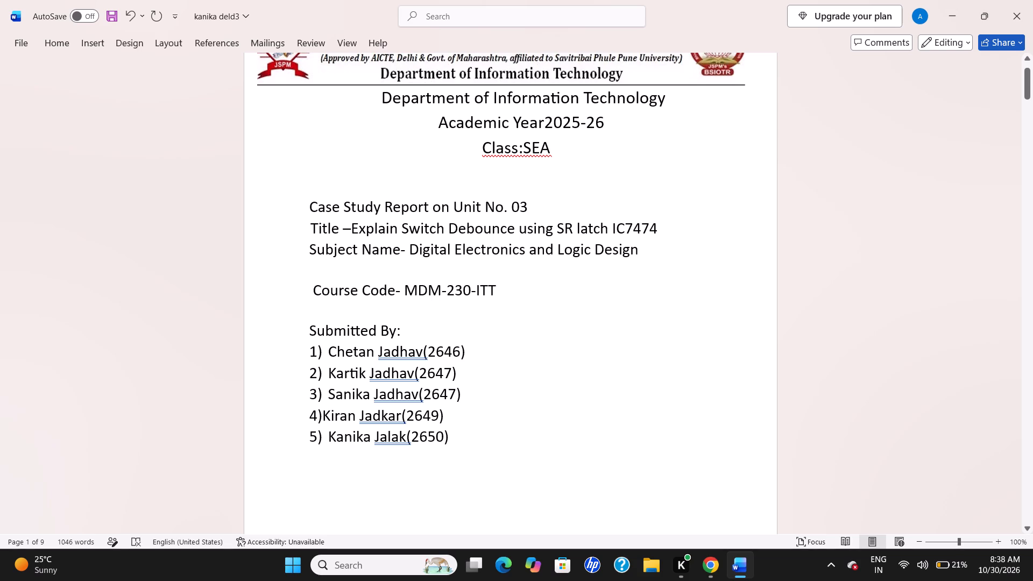
click(379, 355)
click(467, 354)
click(305, 375)
scroll(436, 412, left, 2)
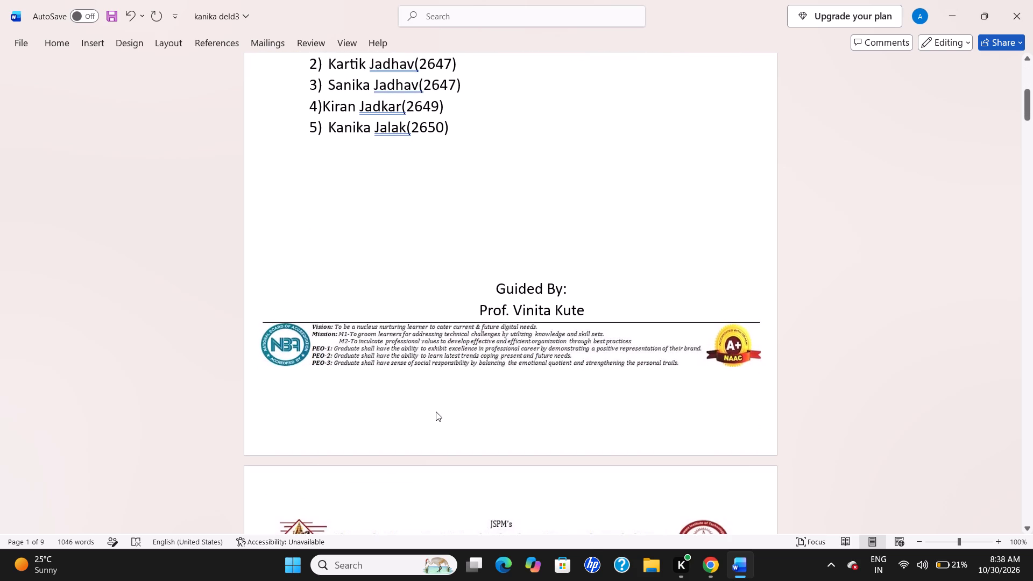
scroll(436, 412, left, 1)
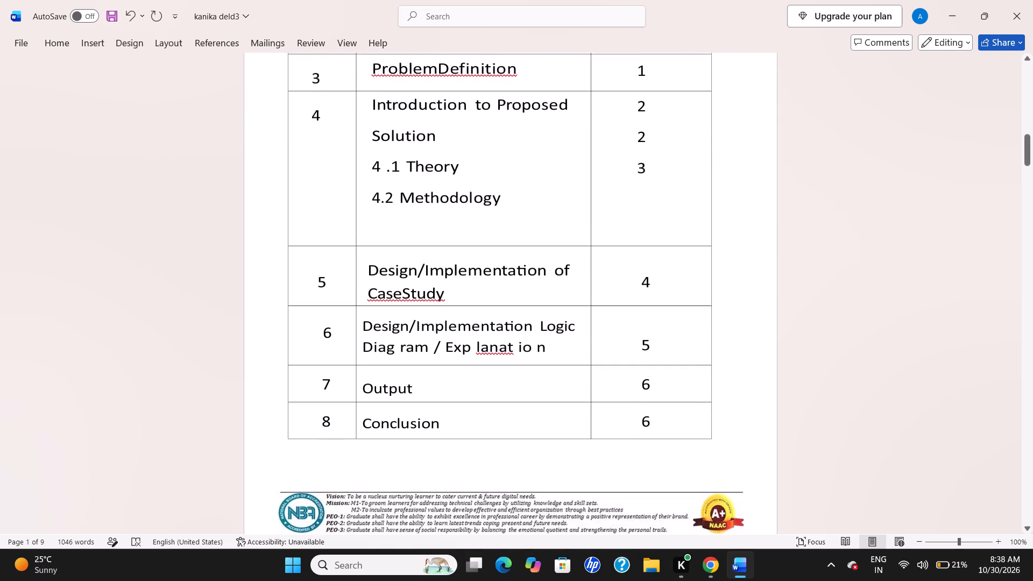
scroll(436, 412, left, 1)
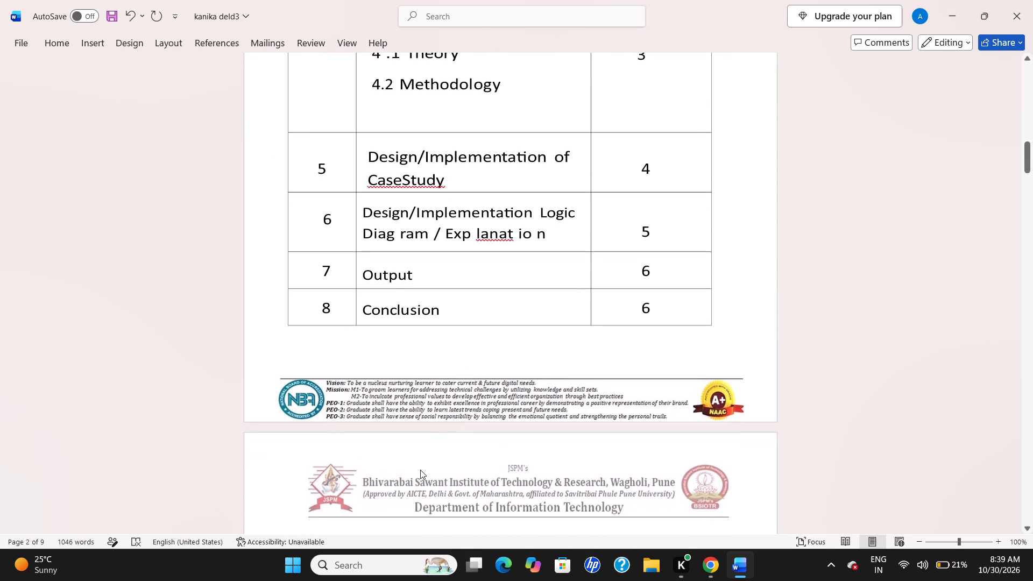
Switch from the report to the Windows Start overview of pinned apps and recent files.
click(293, 562)
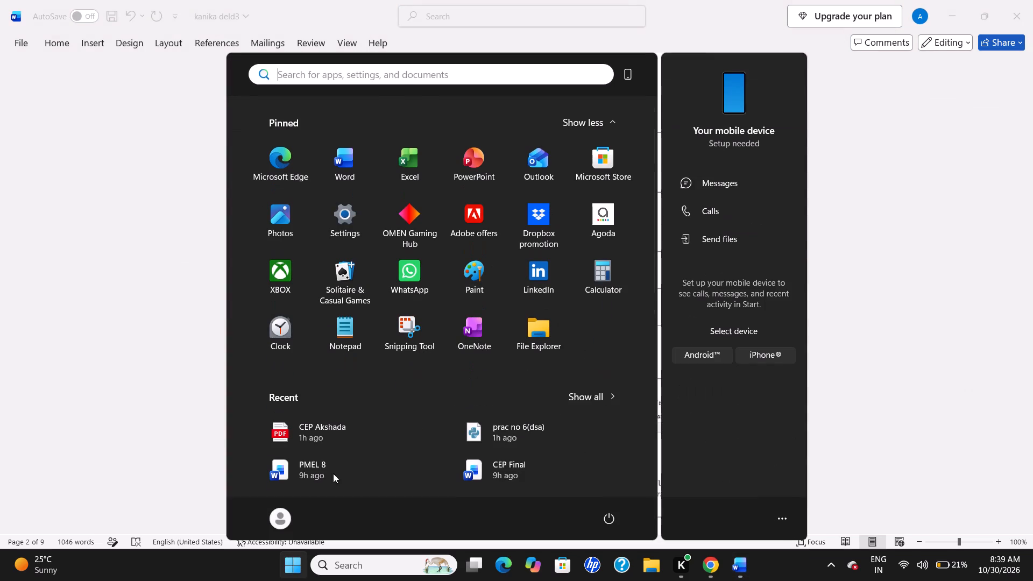
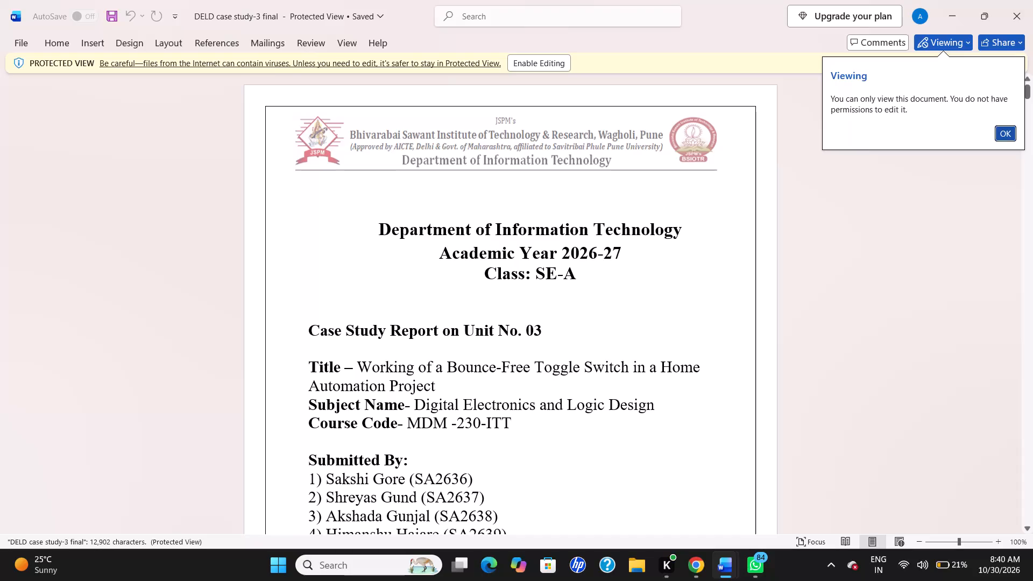
Enable editing of the protected "DELD case study-3 final" document.
click(547, 68)
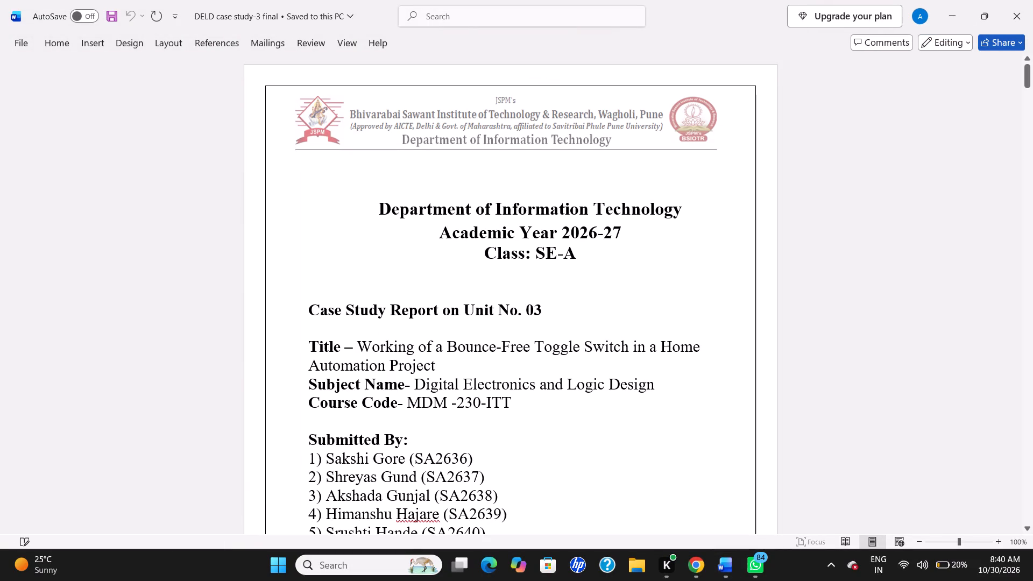
Replace the cover page title text with "Explain Switch Debounce using SR latch IC7474", copied from the kanika deld3 report.
drag(359, 348, 441, 365)
key(BackSpace)
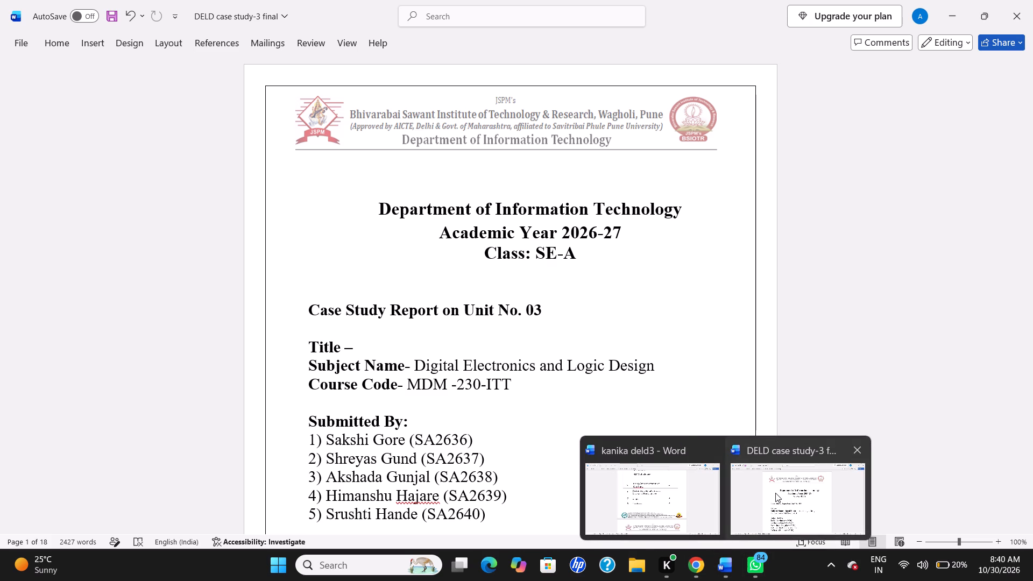
click(775, 493)
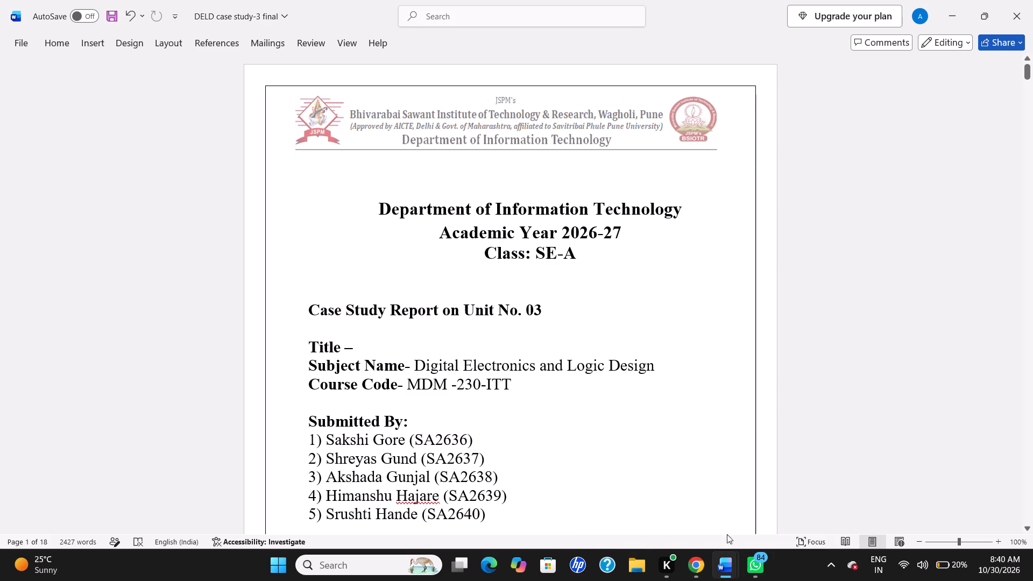
click(691, 519)
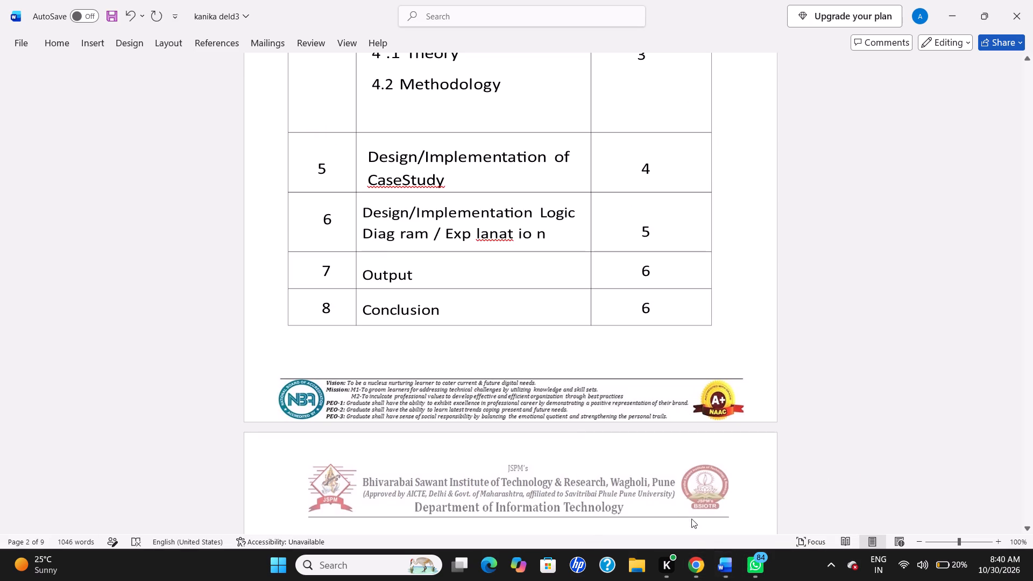
scroll(691, 519, up, 12)
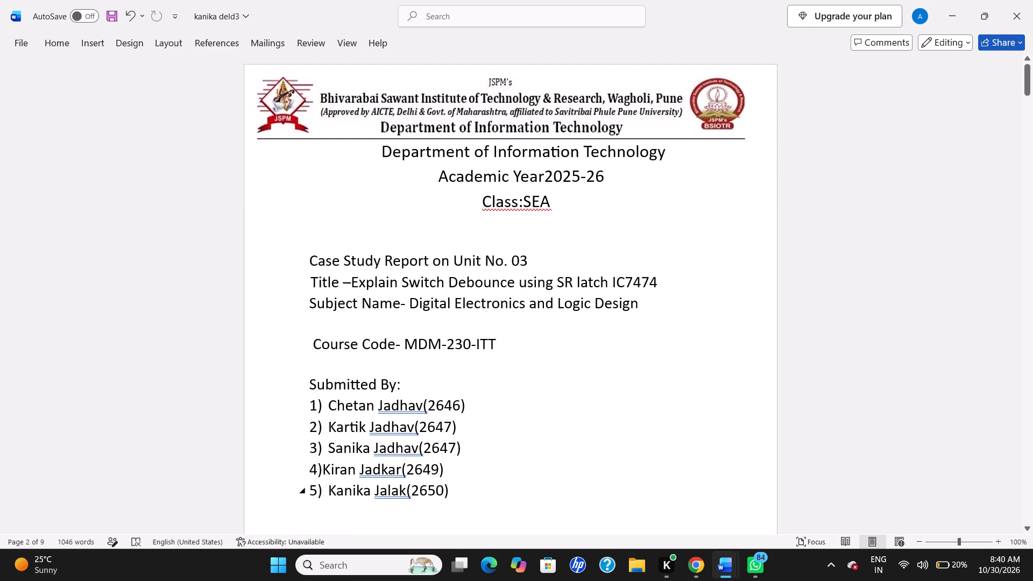
drag(350, 281, 516, 285)
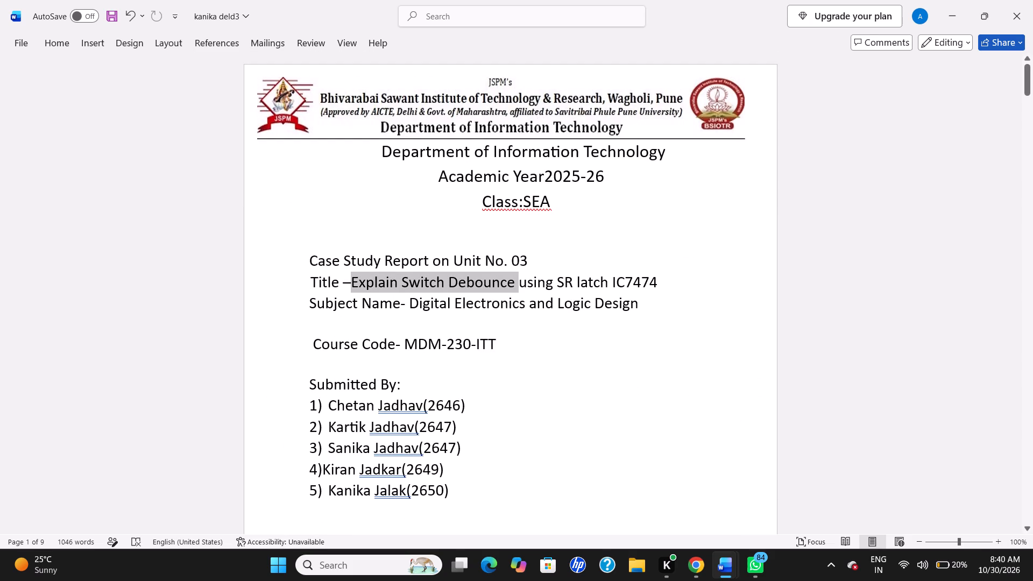
drag(516, 285, 646, 290)
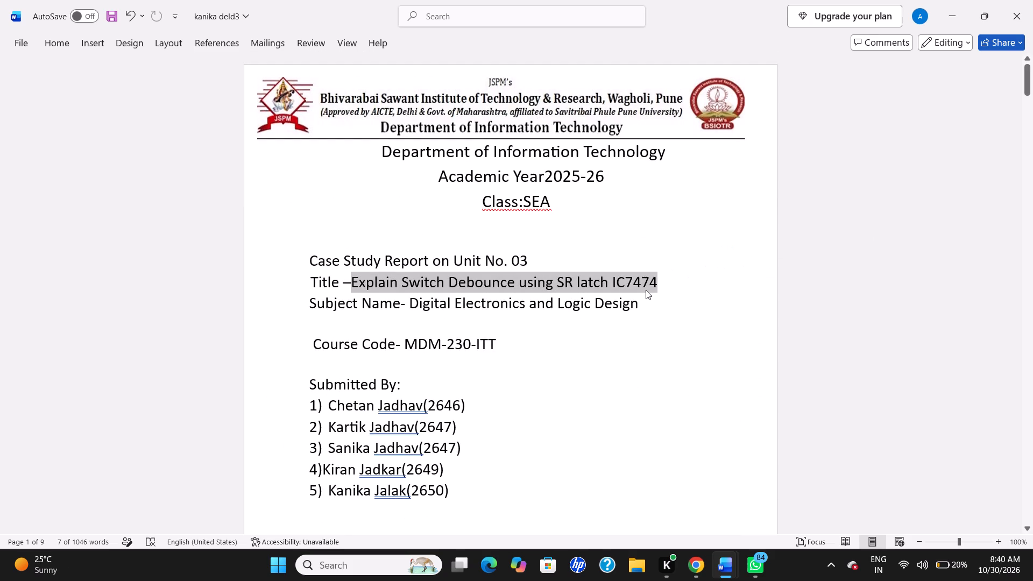
key(ctrl+c)
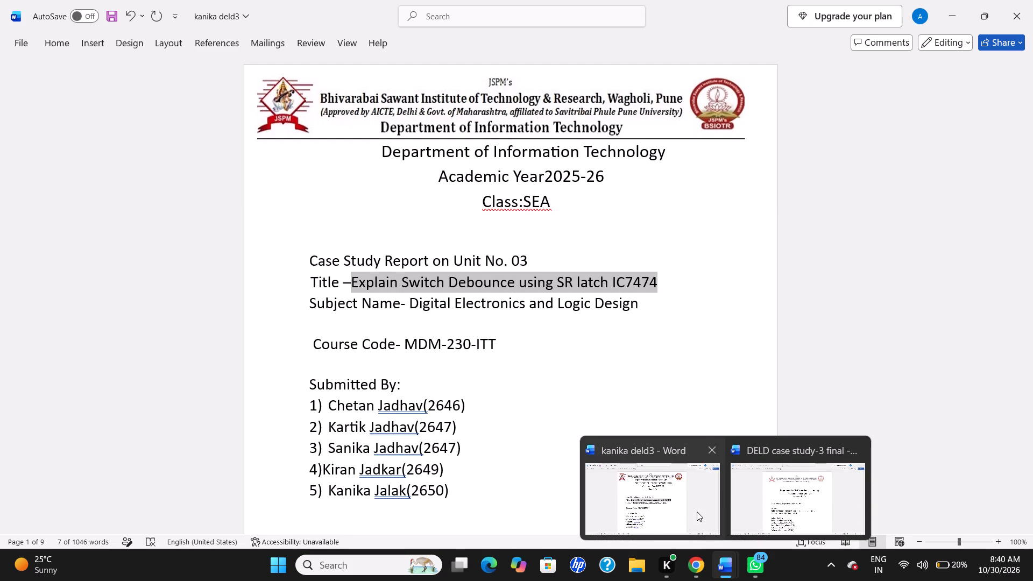
click(689, 504)
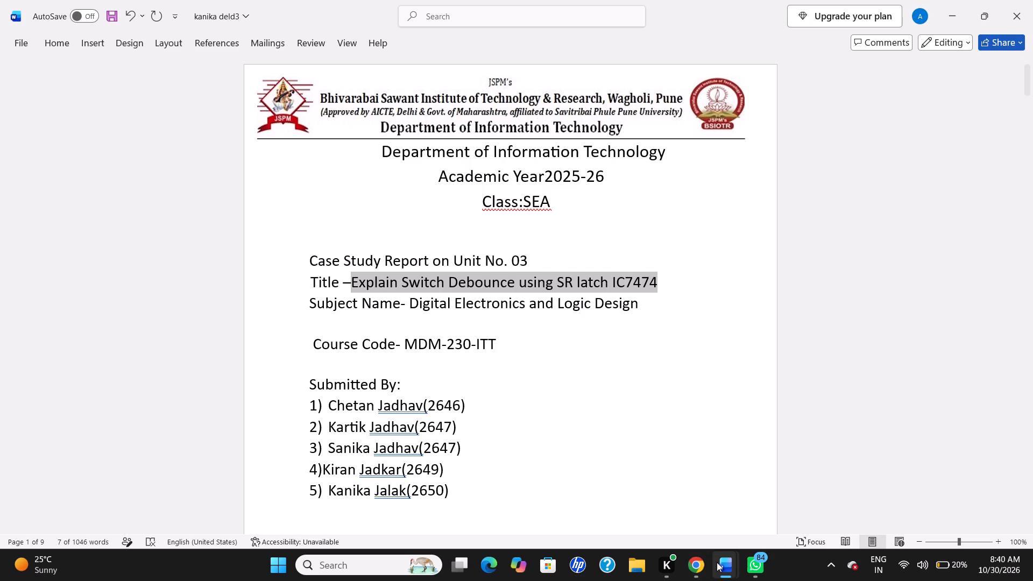
click(769, 499)
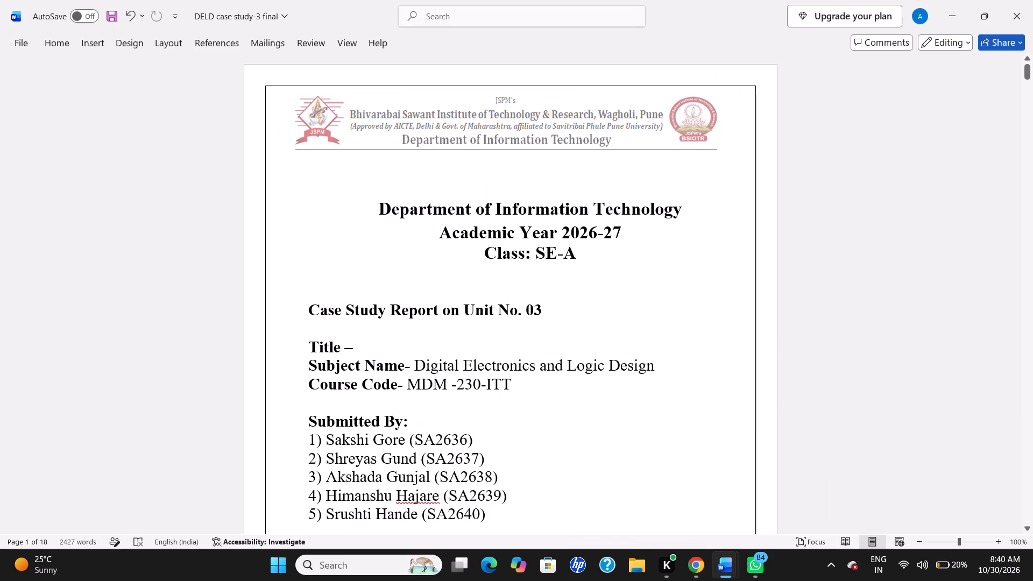
click(367, 347)
key(ctrl+v)
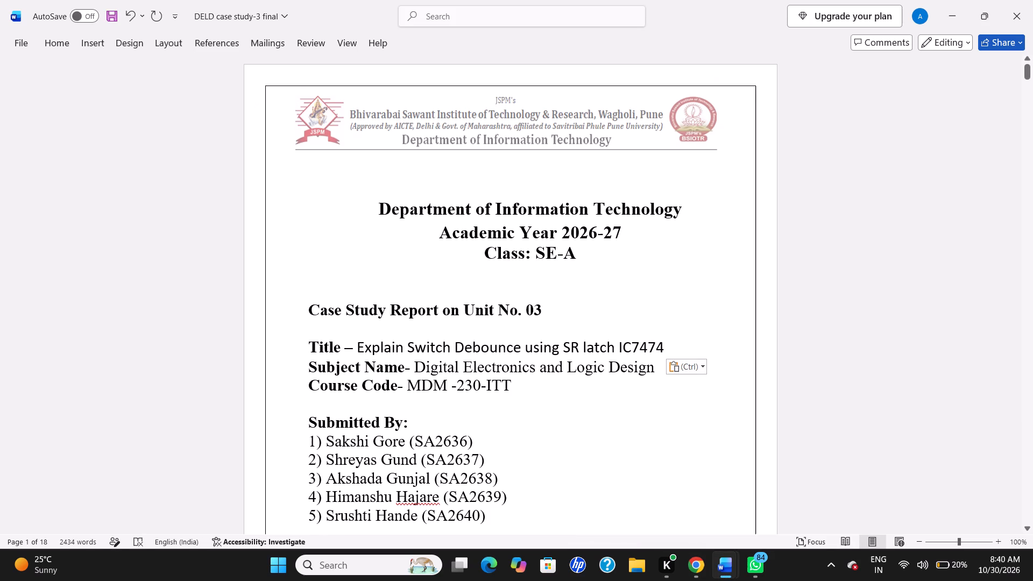
Set the pasted title text's font to Times New Roman, matching the subject name line.
drag(416, 369, 468, 371)
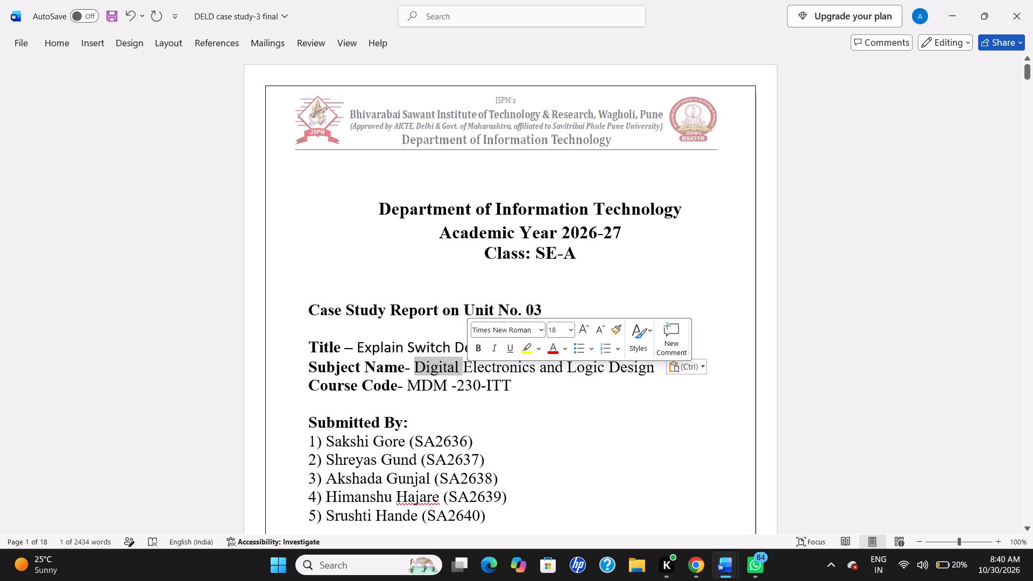
click(531, 425)
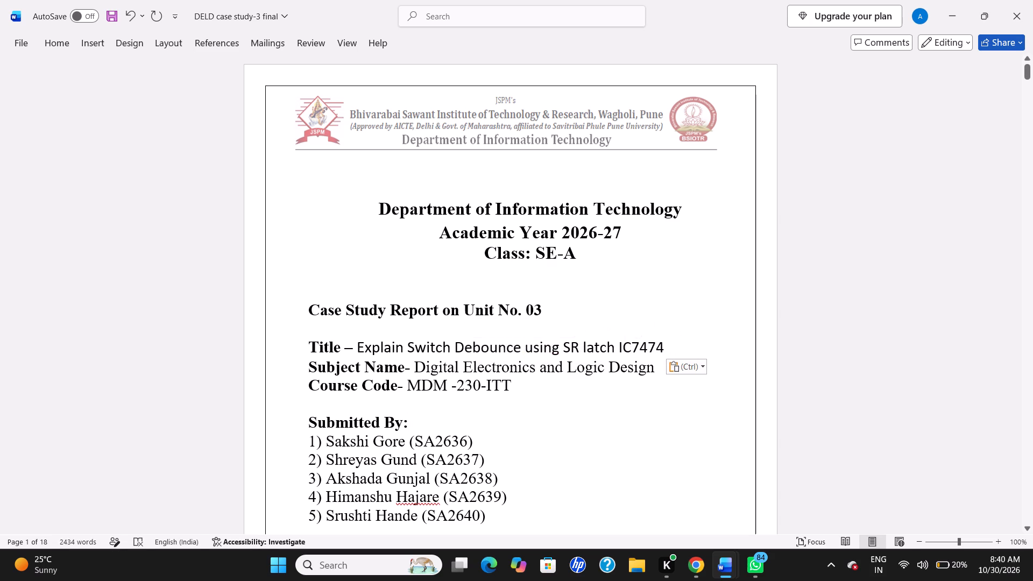
drag(358, 346, 633, 353)
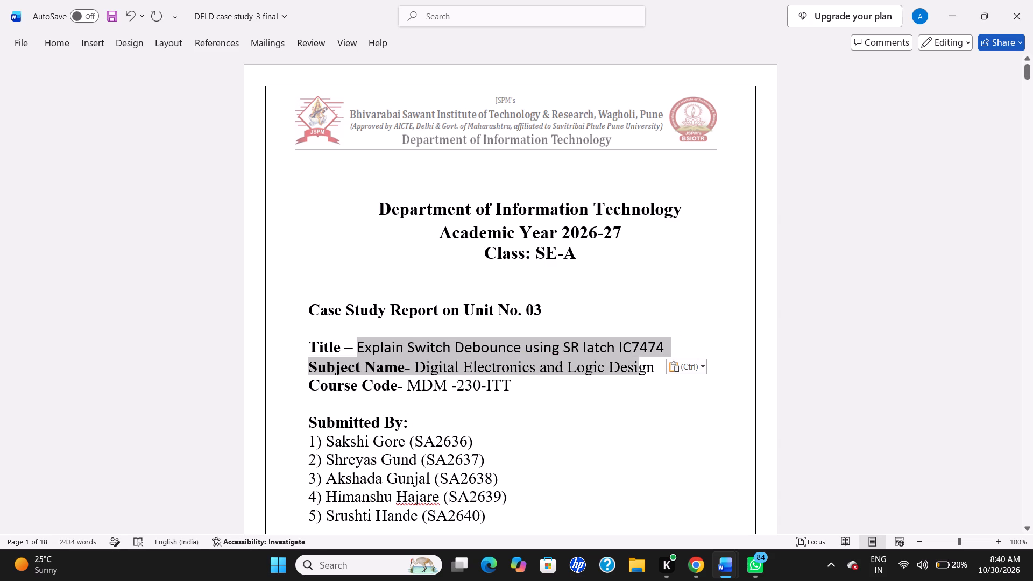
drag(633, 353, 664, 337)
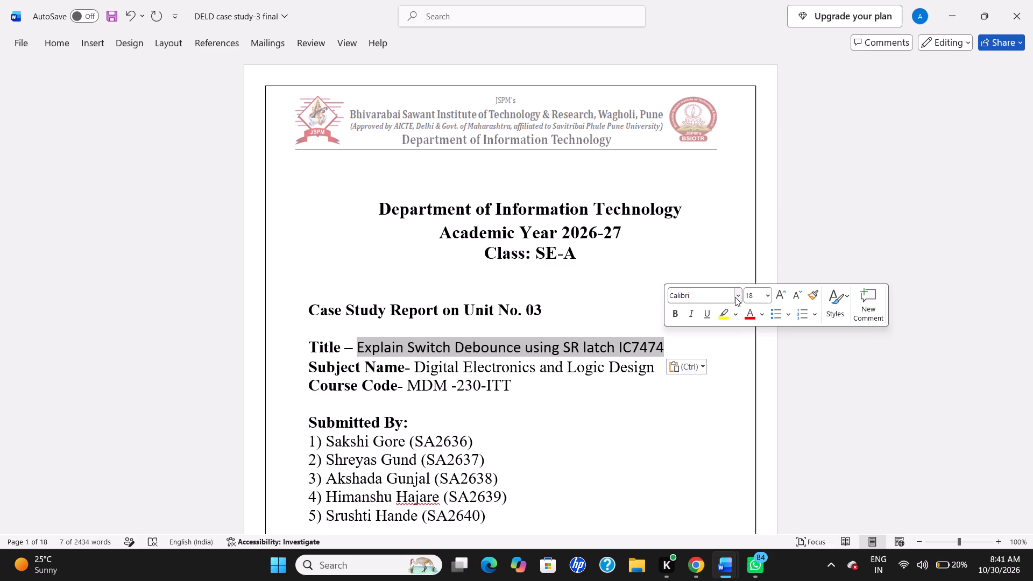
click(735, 297)
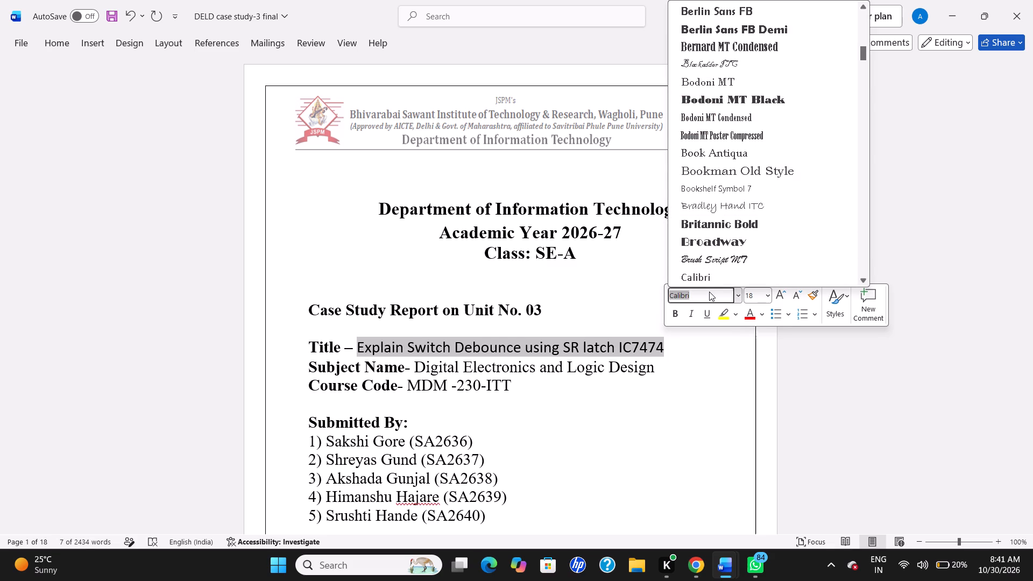
key(BackSpace)
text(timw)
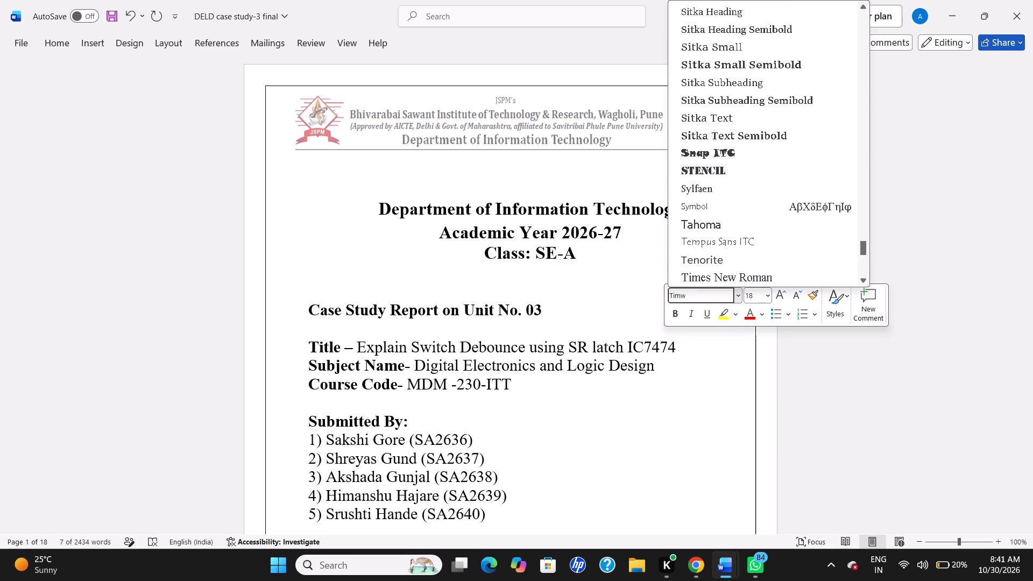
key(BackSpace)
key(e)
click(769, 277)
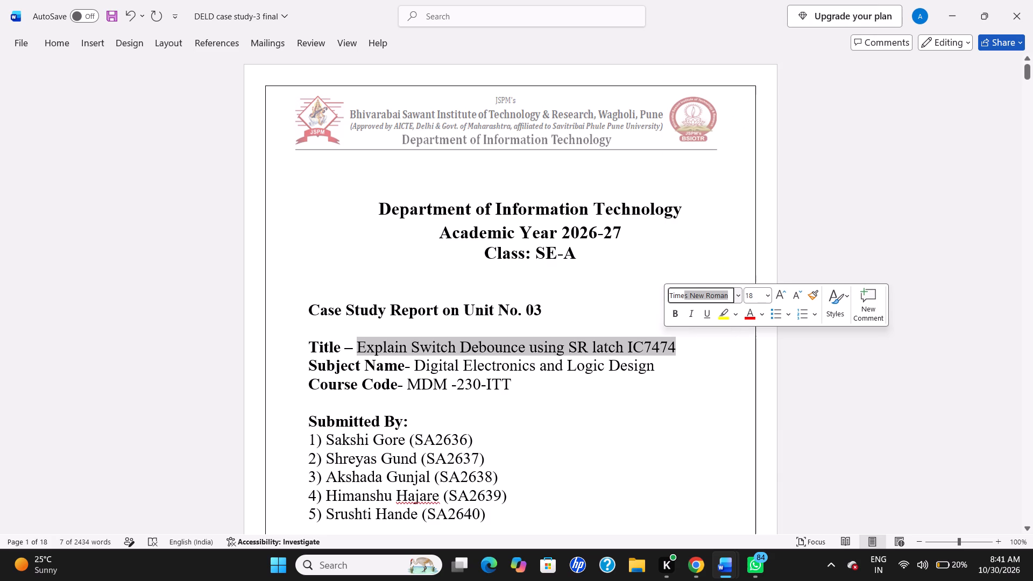
click(713, 417)
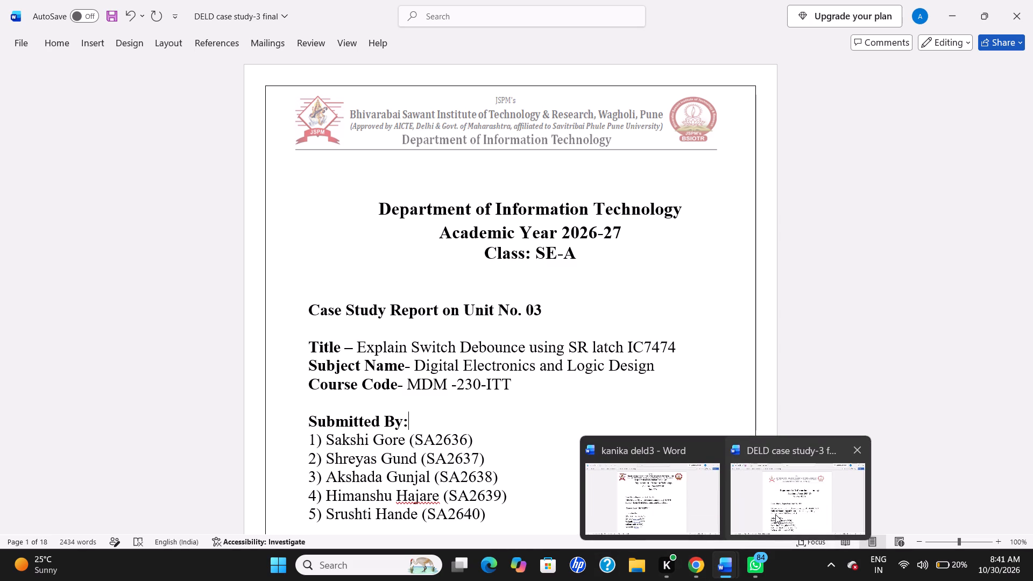
Replace the first student's name and roll number under Submitted By with the first entry from the kanika deld3 cover page.
click(775, 514)
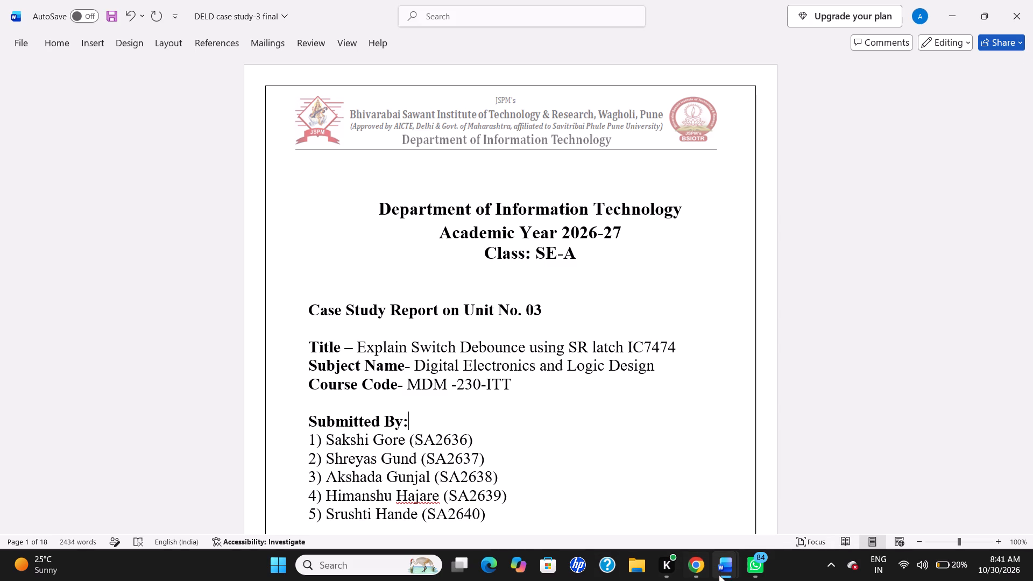
click(680, 528)
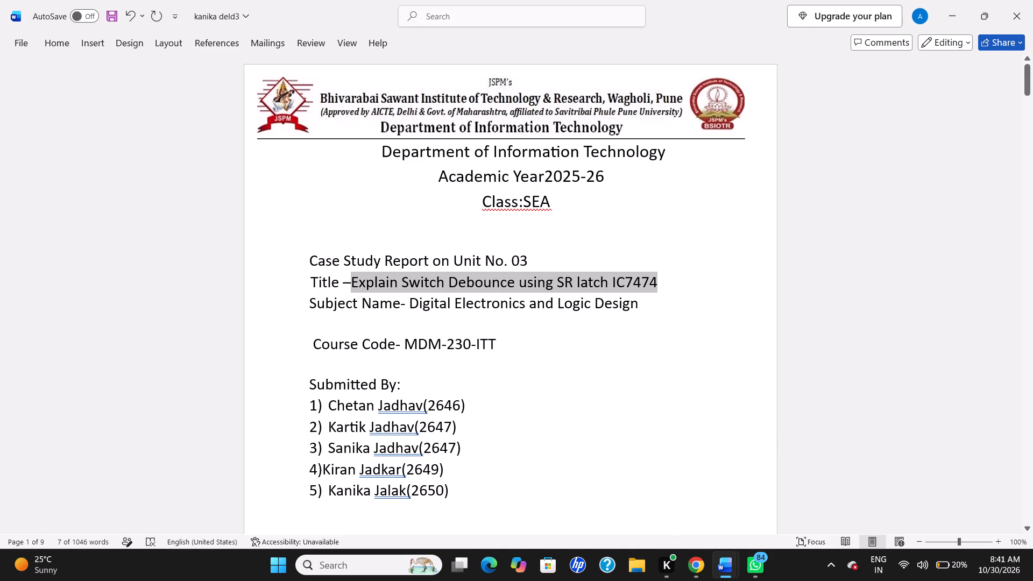
scroll(676, 451, down, 2)
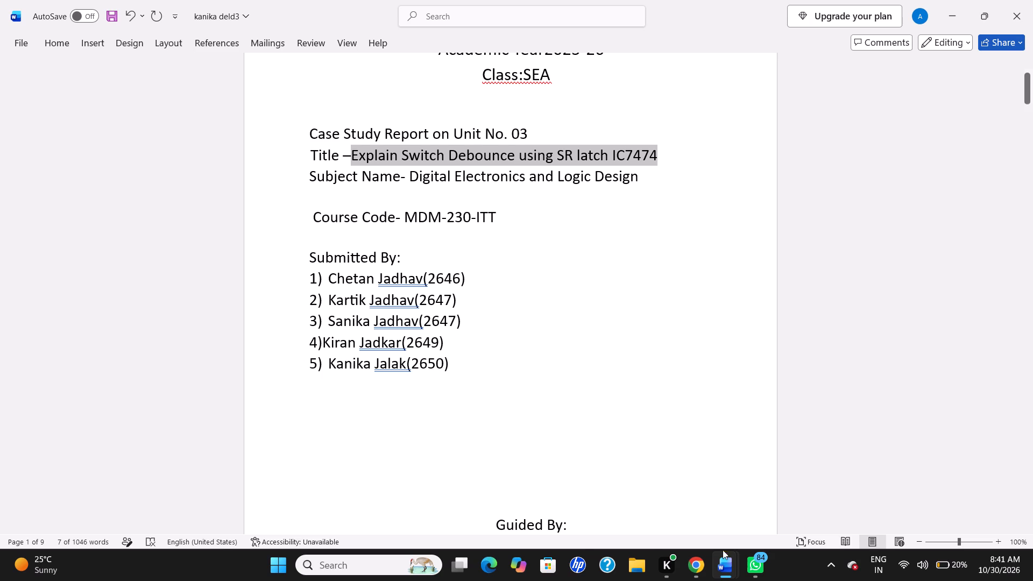
click(782, 490)
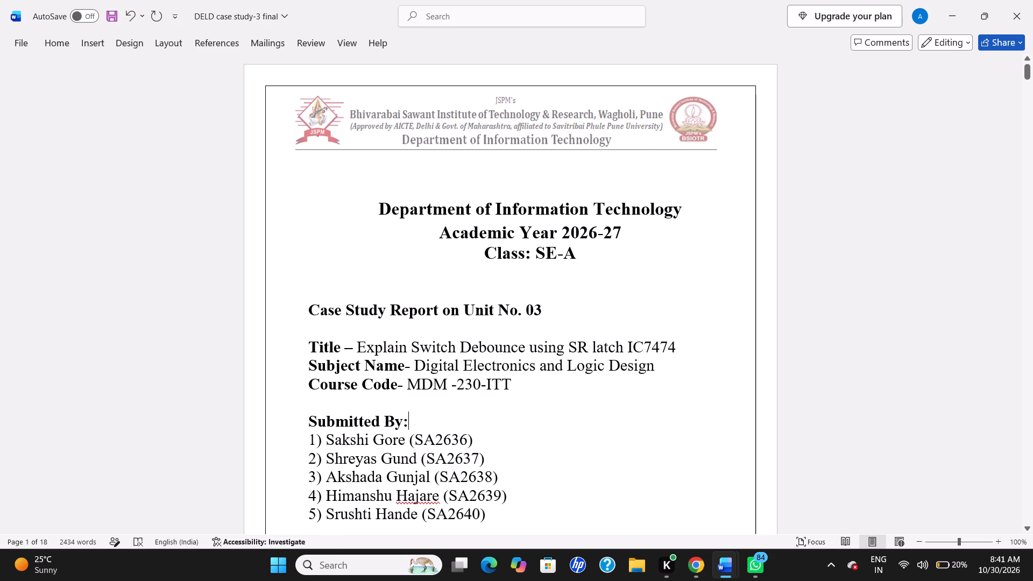
drag(327, 443, 399, 441)
key(BackSpace)
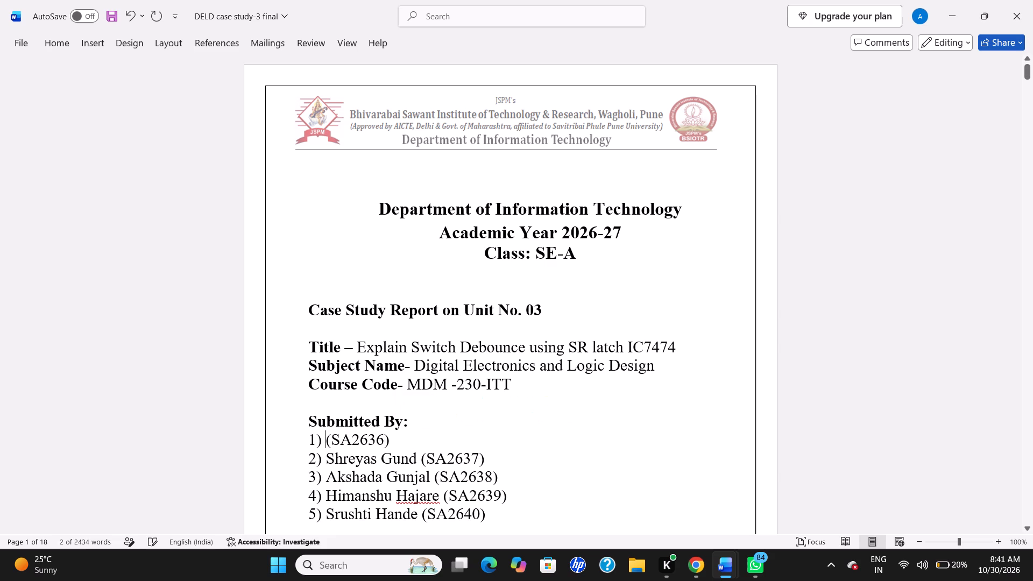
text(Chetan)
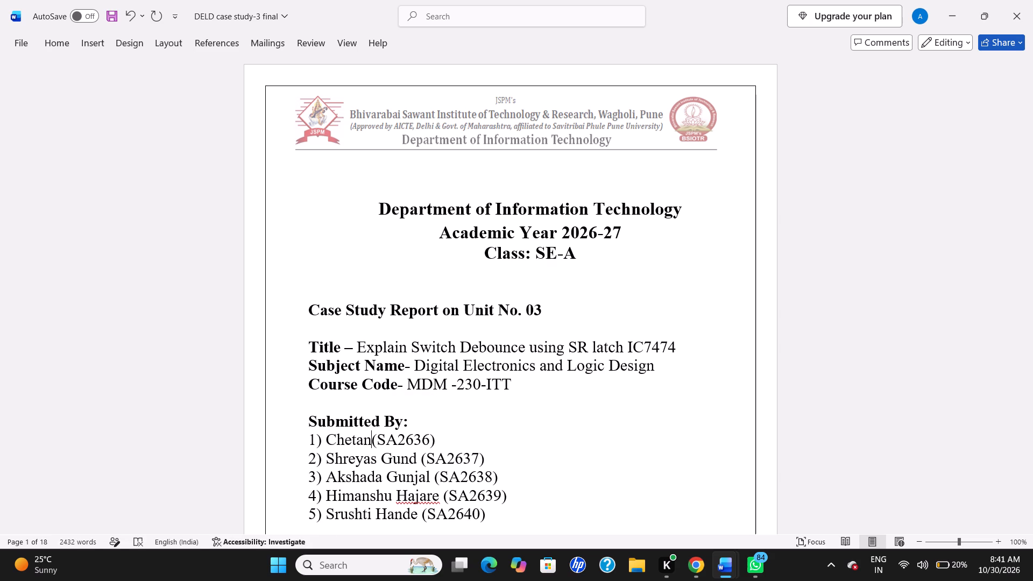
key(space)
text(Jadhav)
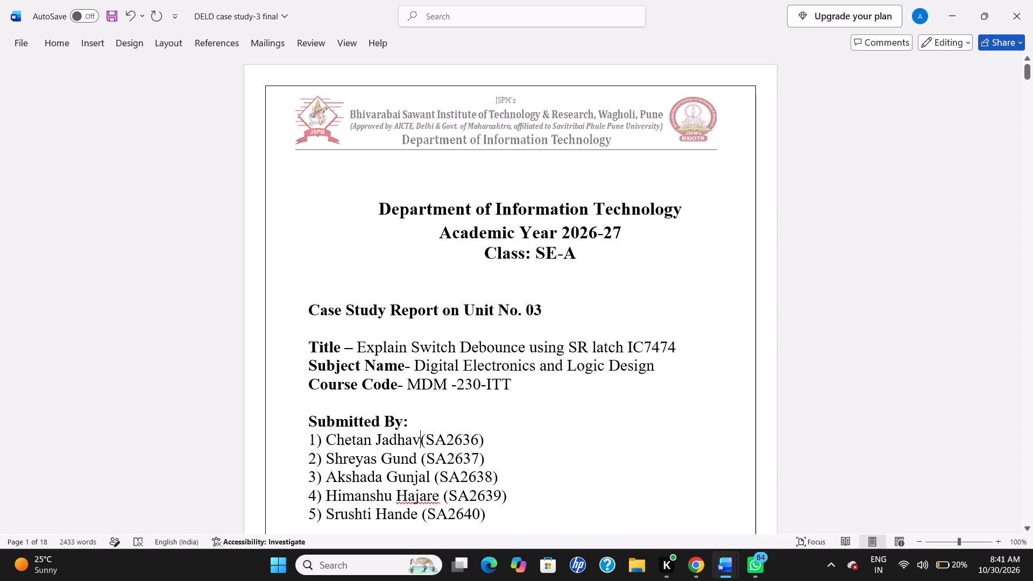
click(477, 441)
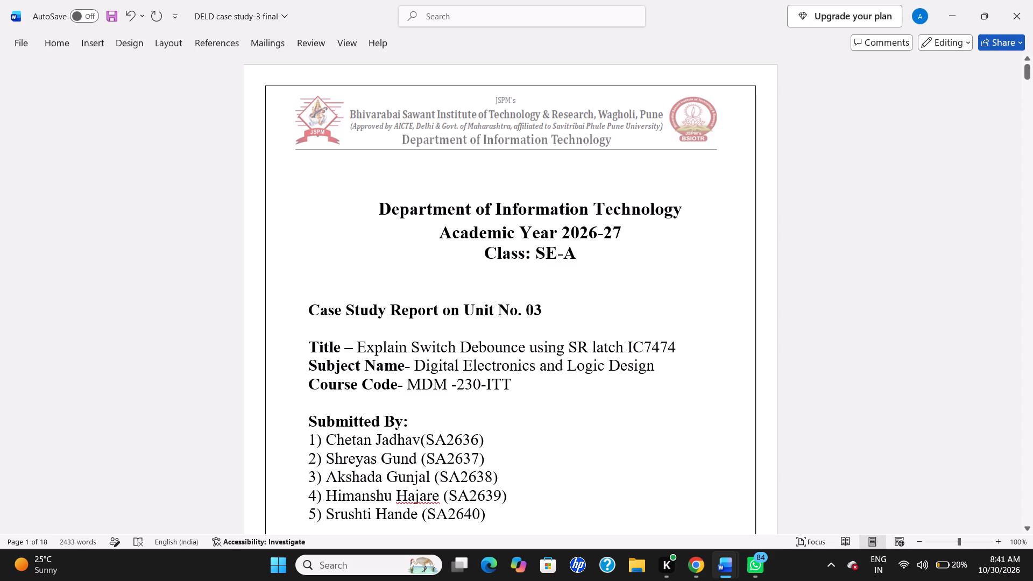
click(469, 440)
key(BackSpace)
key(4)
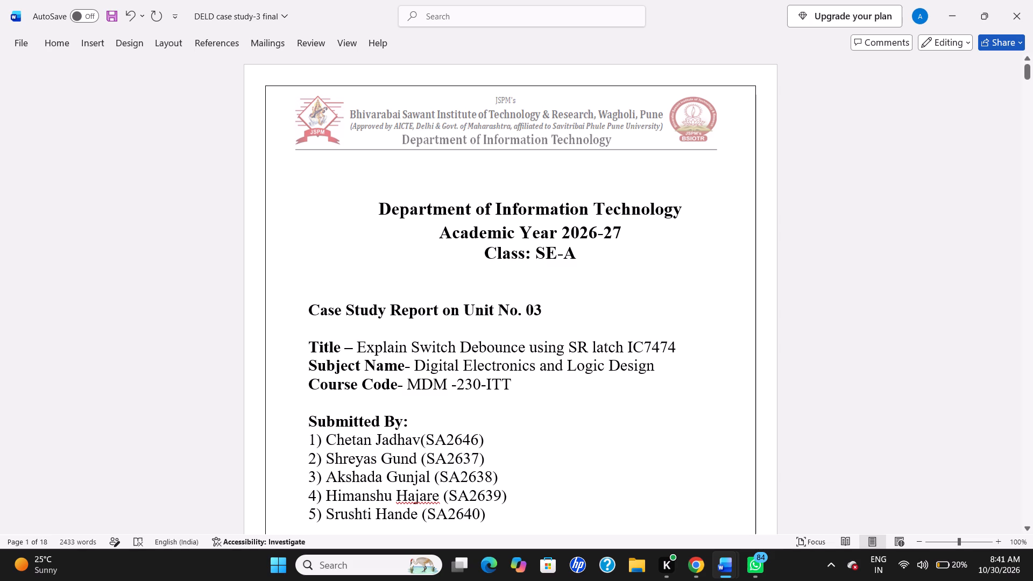
Replace the second student's name and roll number under Submitted By with the second entry from the kanika deld3 cover page.
click(418, 459)
key(BackSpace)
key(BackSpace)
key(BackSpace)
key(BackSpace)
key(BackSpace)
key(BackSpace)
key(BackSpace)
key(BackSpace)
key(BackSpace)
key(BackSpace)
key(BackSpace)
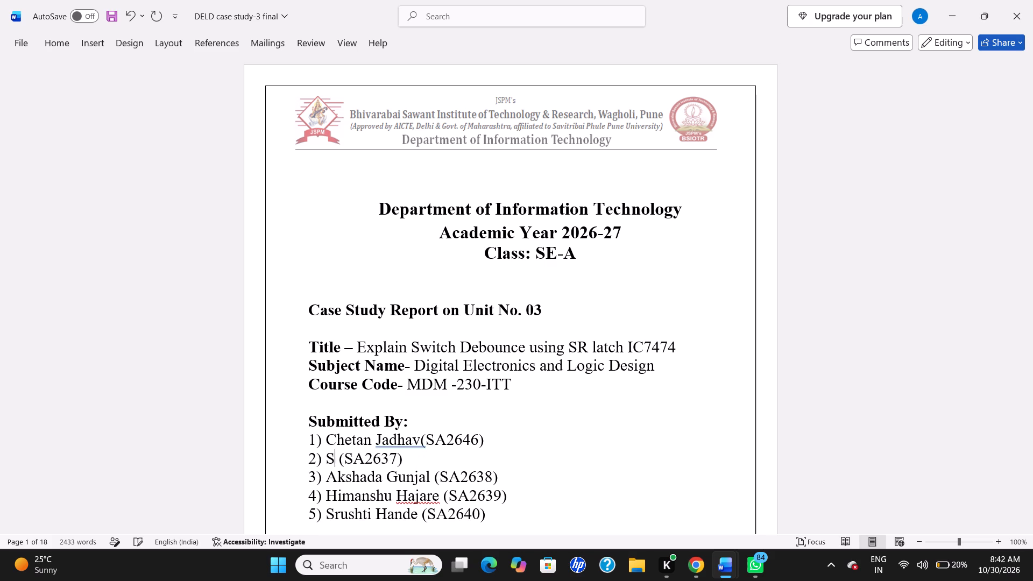
key(BackSpace)
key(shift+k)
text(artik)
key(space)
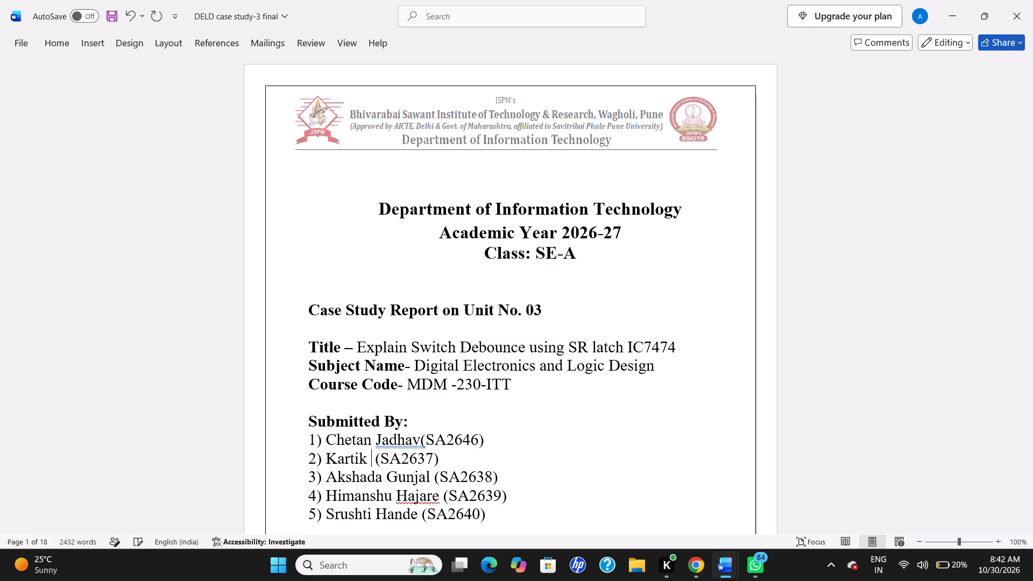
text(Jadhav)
click(475, 455)
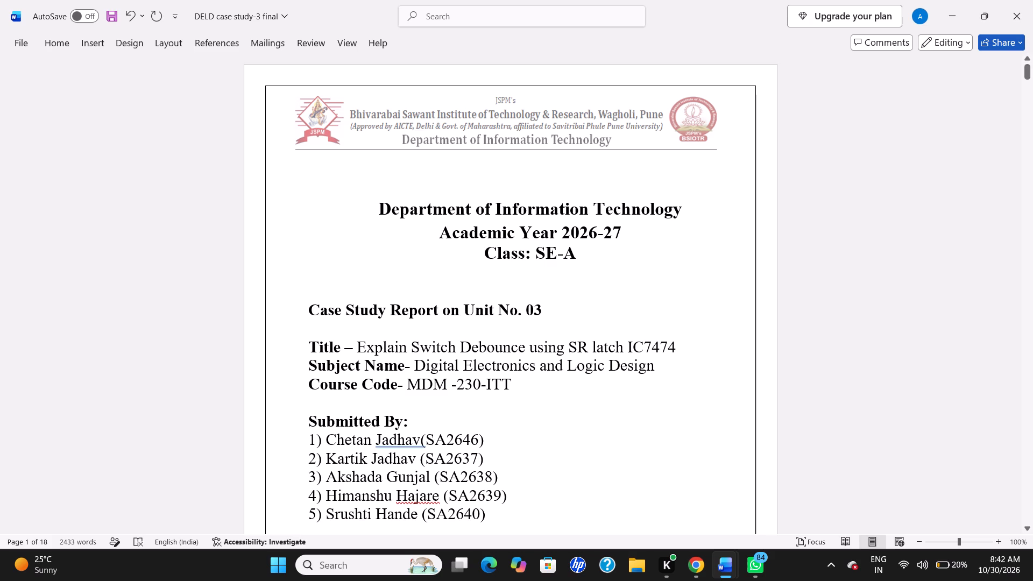
key(Left)
key(BackSpace)
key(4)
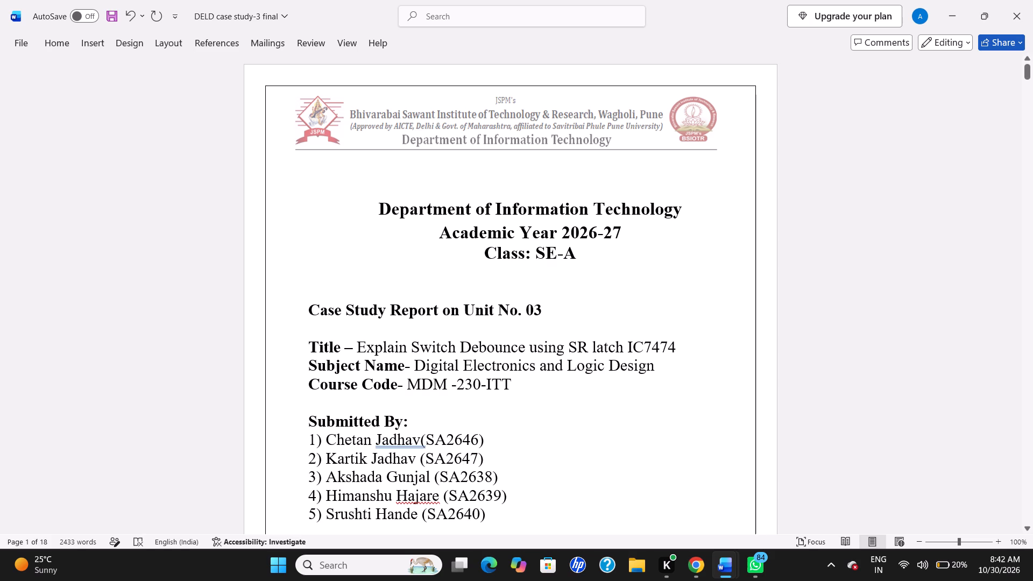
Replace the third student's name with the third kanika deld3 entry and set the roll number consecutive to the second student's.
click(428, 475)
key(BackSpace)
key(BackSpace)
key(BackSpace)
key(BackSpace)
key(BackSpace)
key(BackSpace)
key(BackSpace)
key(BackSpace)
key(BackSpace)
key(BackSpace)
key(BackSpace)
key(BackSpace)
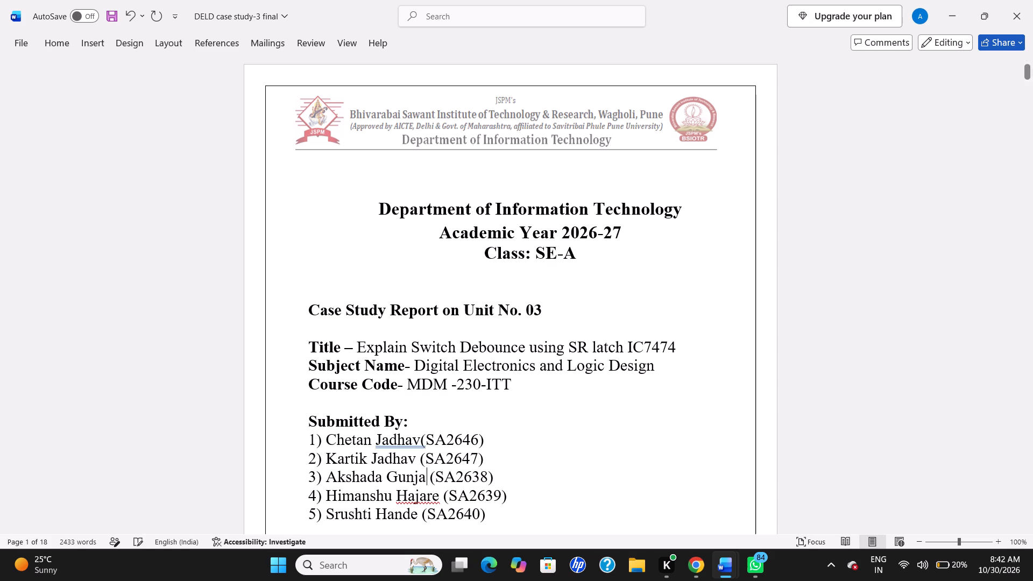
key(BackSpace)
key(BackSpace)
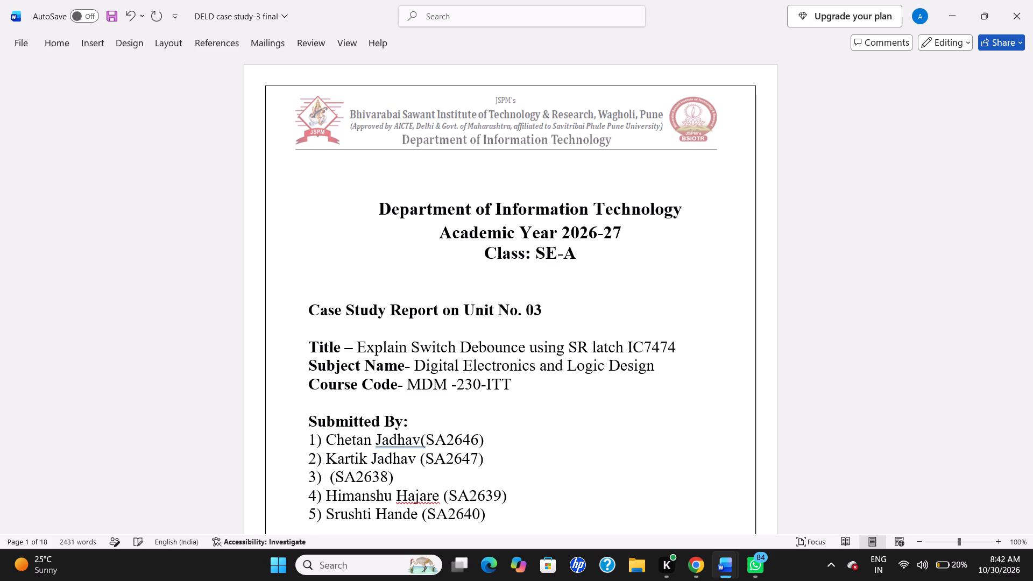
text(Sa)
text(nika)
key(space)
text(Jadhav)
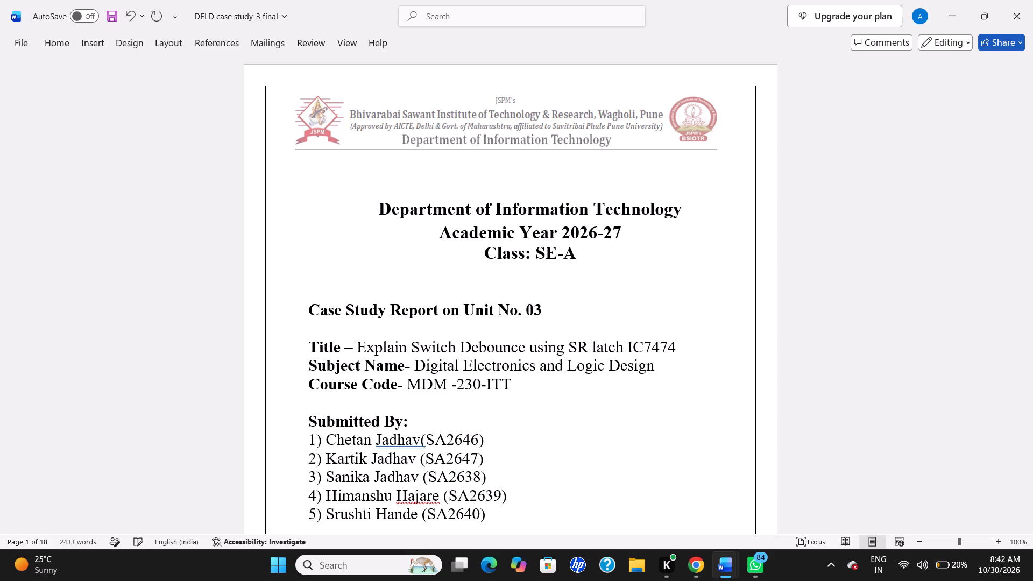
click(468, 477)
key(Right)
key(BackSpace)
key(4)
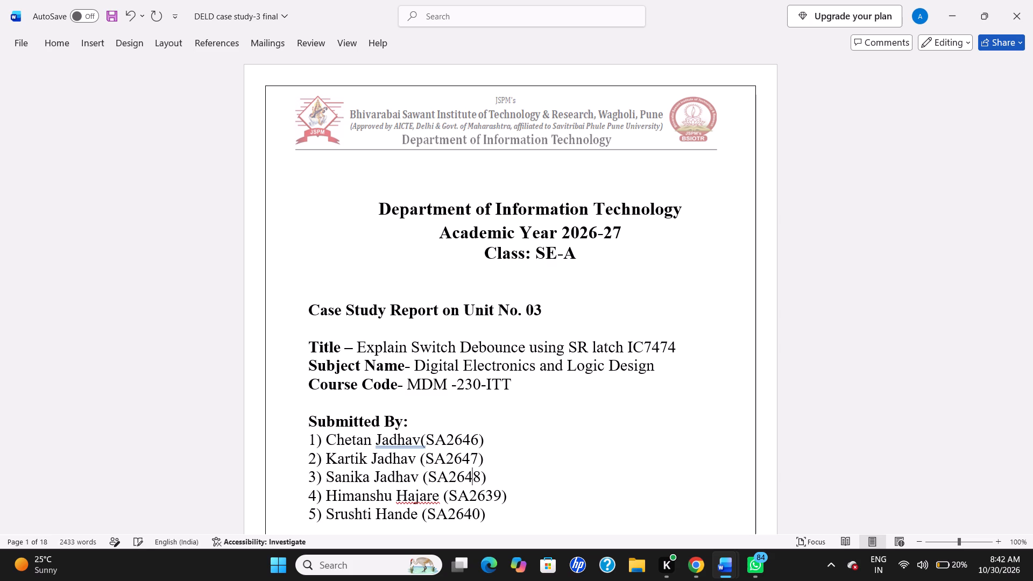
Replace the fourth student's name and roll number under Submitted By with the fourth entry from the kanika deld3 cover page.
click(437, 502)
key(BackSpace)
key(BackSpace)
key(BackSpace)
key(BackSpace)
key(BackSpace)
key(BackSpace)
key(BackSpace)
key(BackSpace)
key(BackSpace)
key(BackSpace)
key(BackSpace)
key(BackSpace)
key(BackSpace)
key(BackSpace)
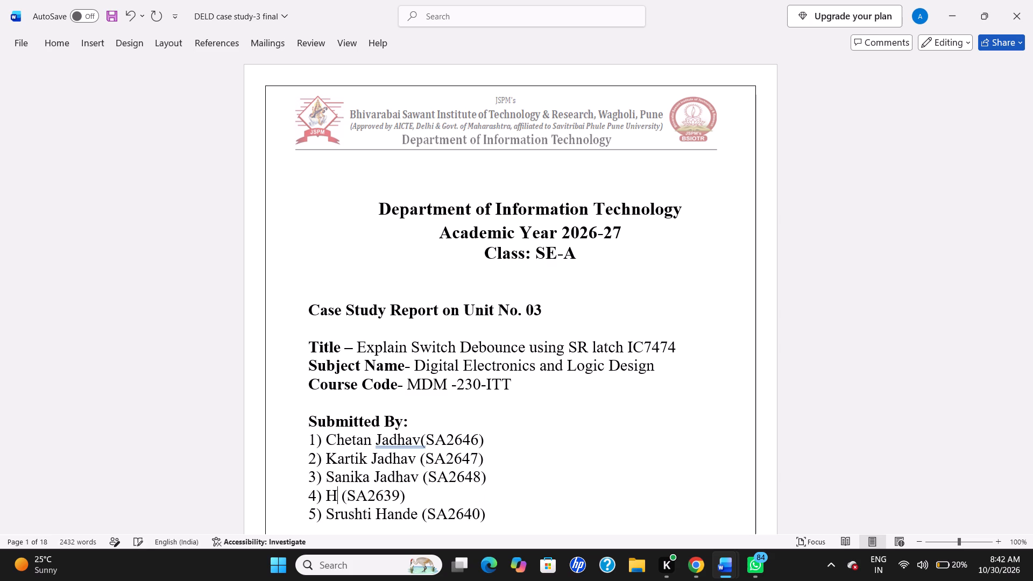
key(BackSpace)
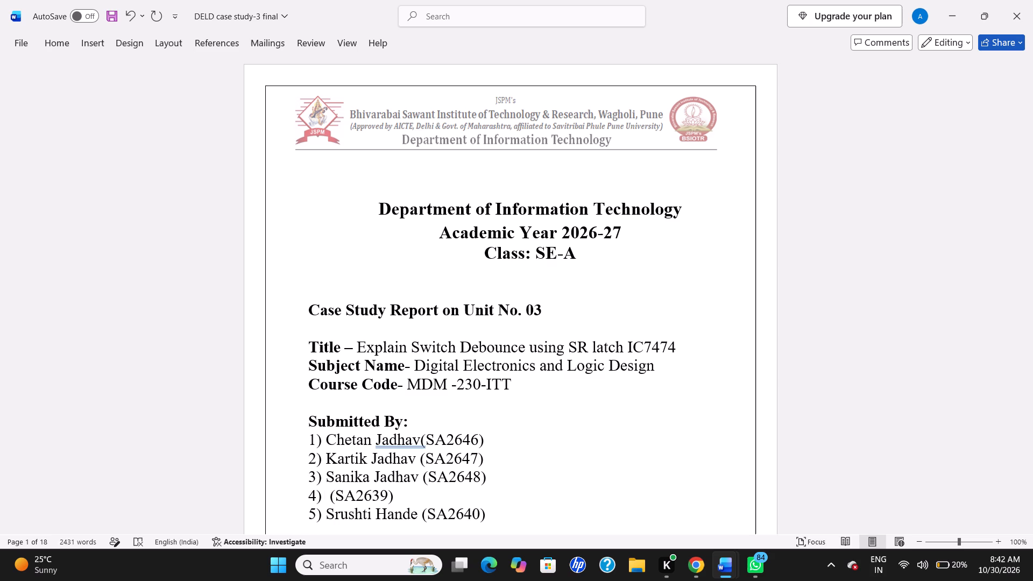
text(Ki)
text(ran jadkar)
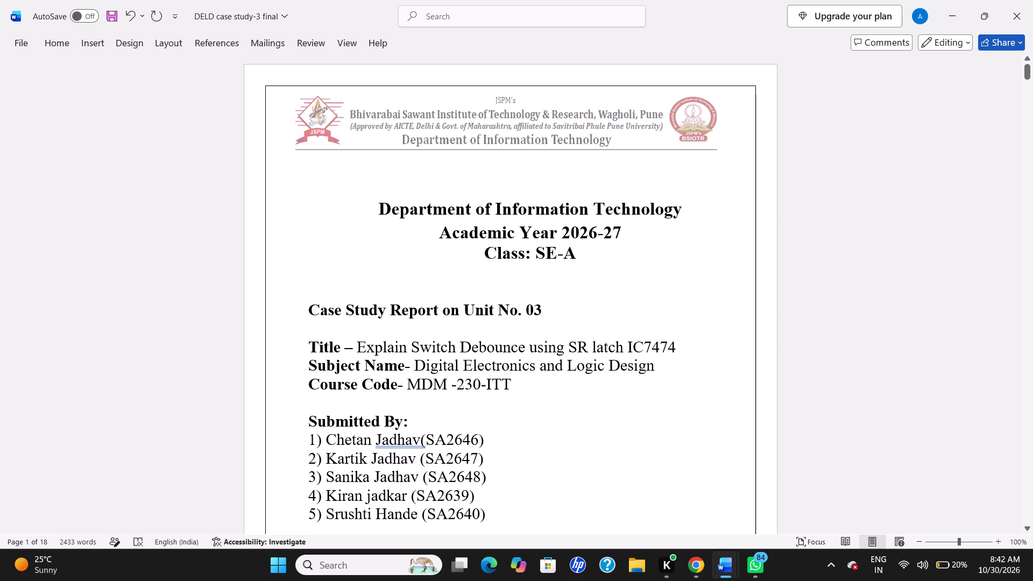
click(459, 496)
key(BackSpace)
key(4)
Replace the fifth student's name and roll number under Submitted By with the fifth entry from the kanika deld3 cover page.
drag(416, 514, 344, 523)
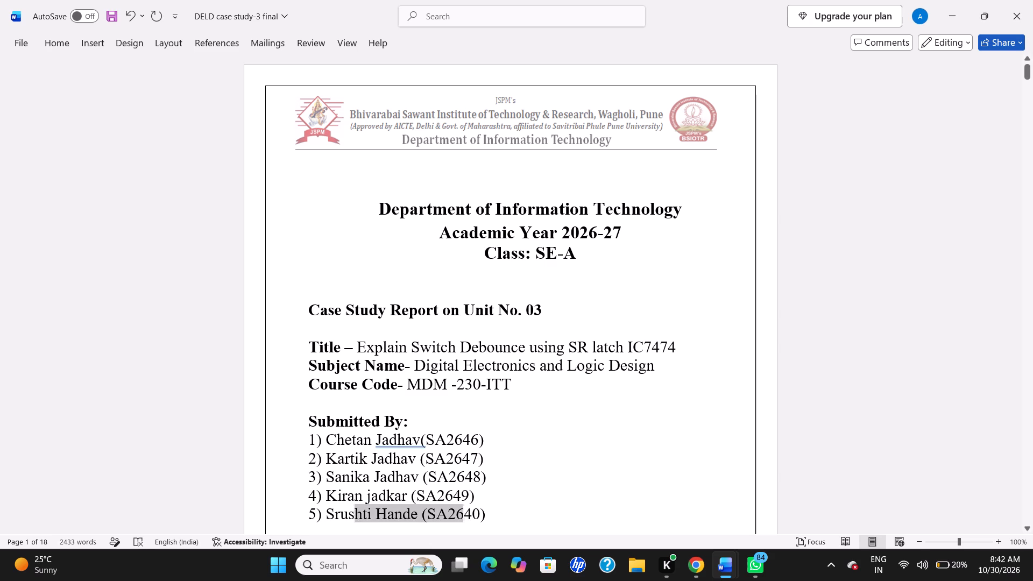
drag(344, 523, 323, 518)
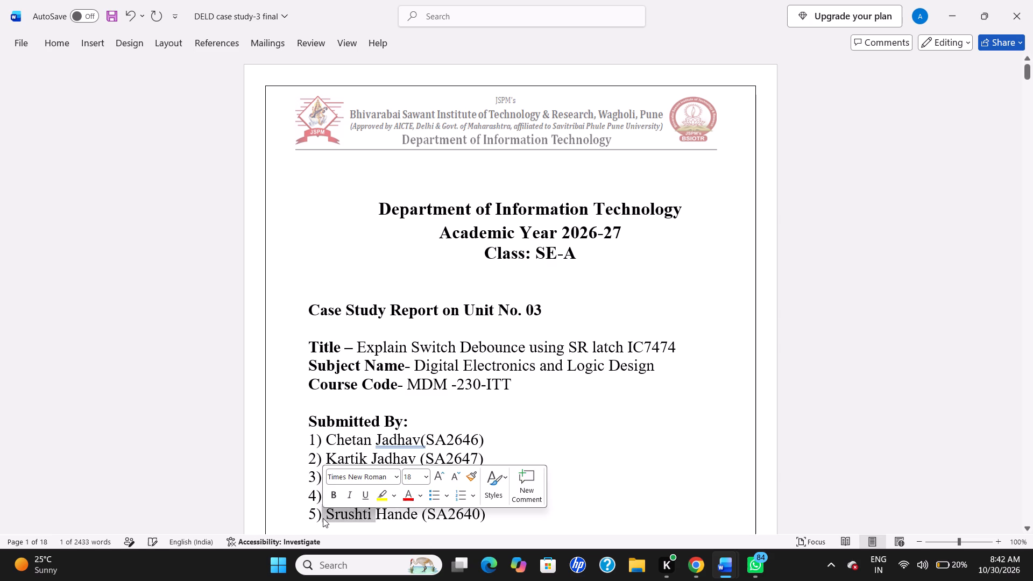
key(BackSpace)
key(Right)
key(Right)
key(Right)
key(Right)
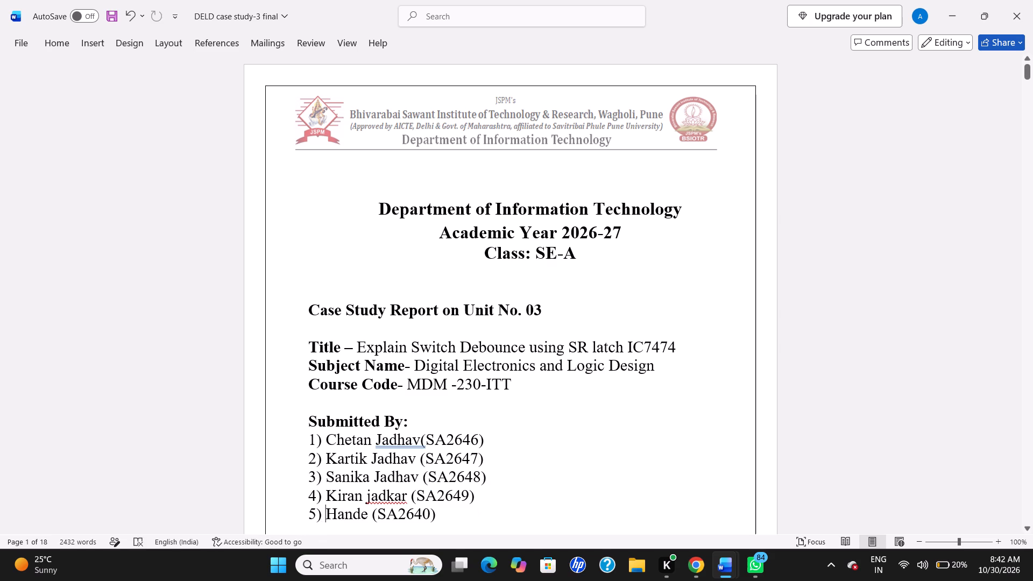
key(Right)
key(Right)
key(BackSpace)
key(BackSpace)
key(BackSpace)
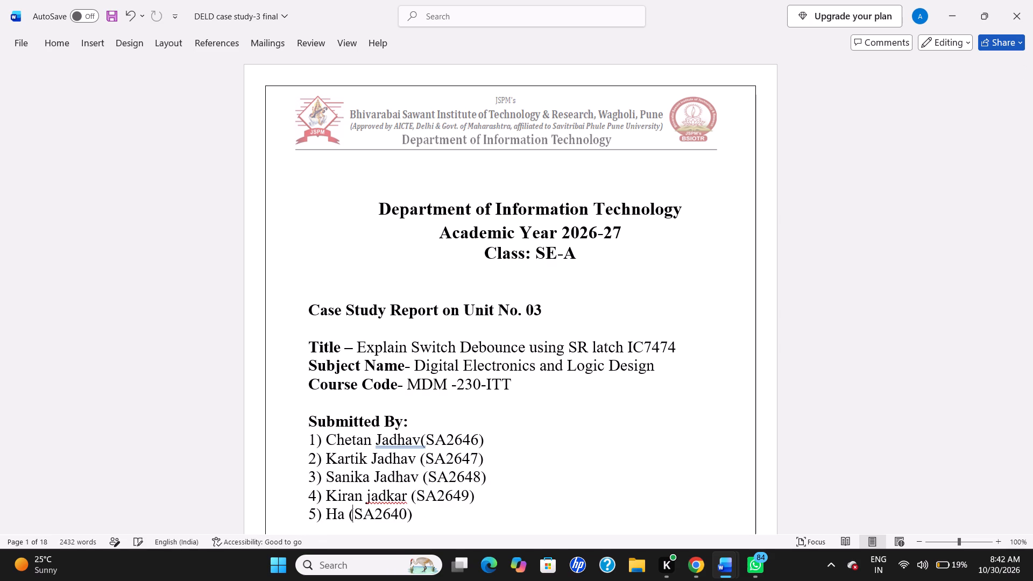
key(BackSpace)
key(BackSpace)
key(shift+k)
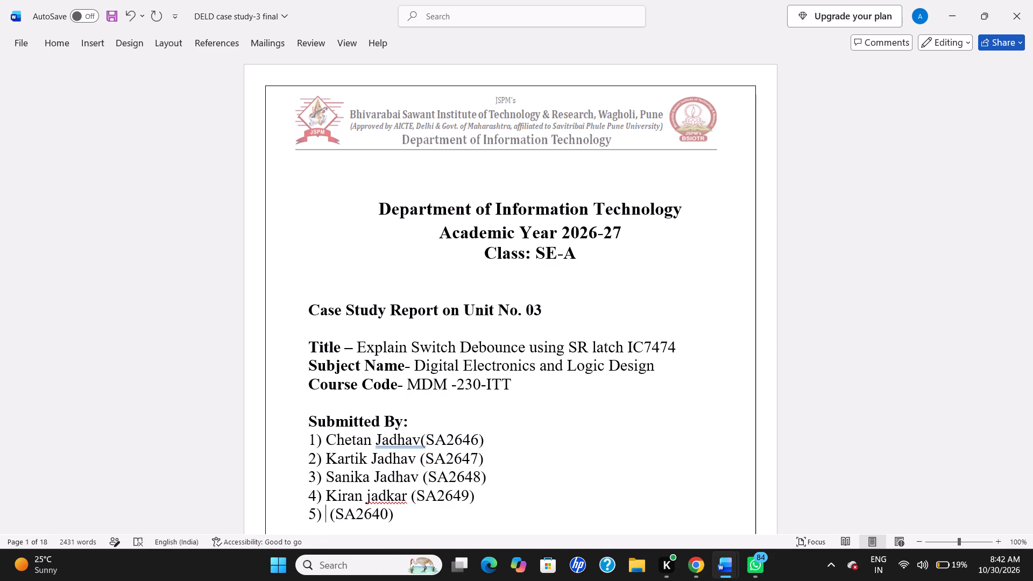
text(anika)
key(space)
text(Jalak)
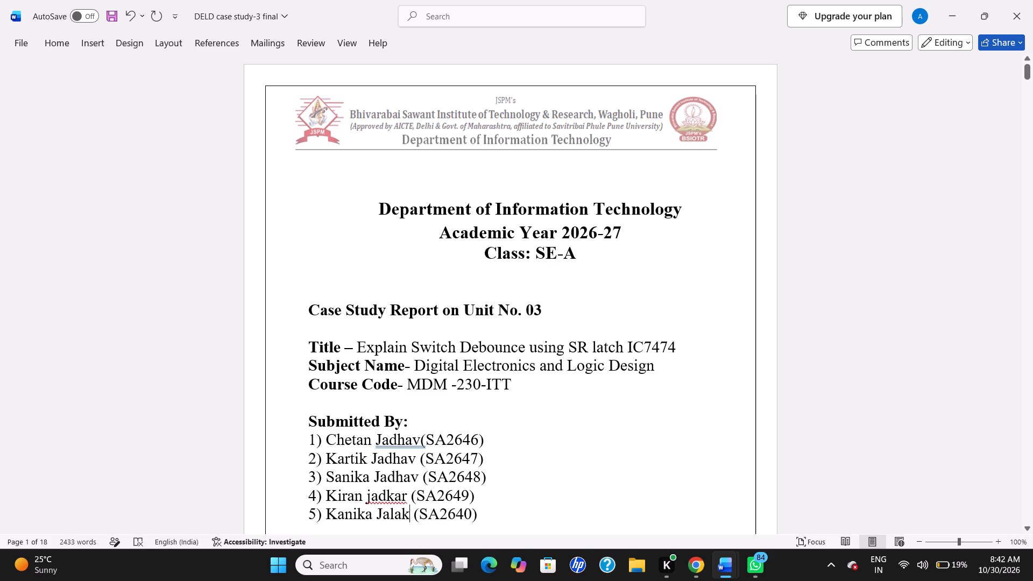
click(464, 514)
key(BackSpace)
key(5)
Review the Table of Content page and the "1. Title of the Case Study" section of the DELD case study-3 final report.
scroll(464, 514, down, 1)
scroll(464, 514, right, 1)
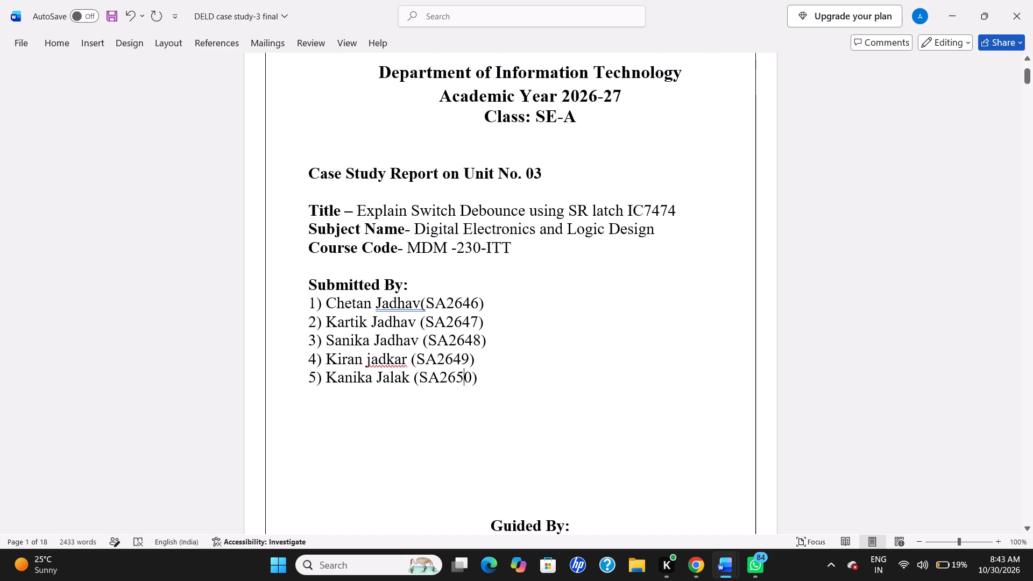
scroll(464, 514, right, 1)
scroll(464, 514, down, 5)
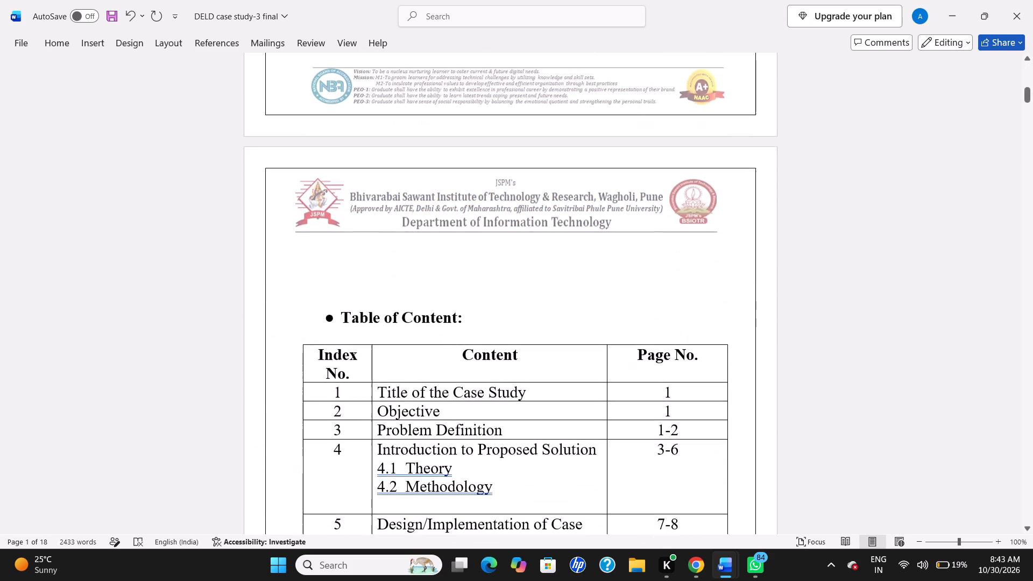
scroll(464, 514, down, 3)
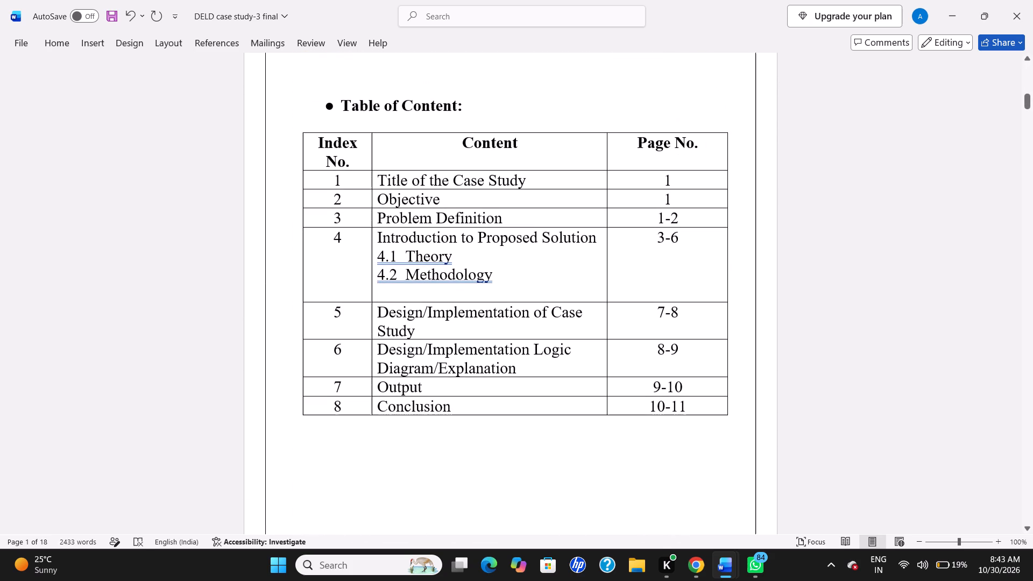
scroll(464, 509, down, 4)
scroll(464, 509, up, 1)
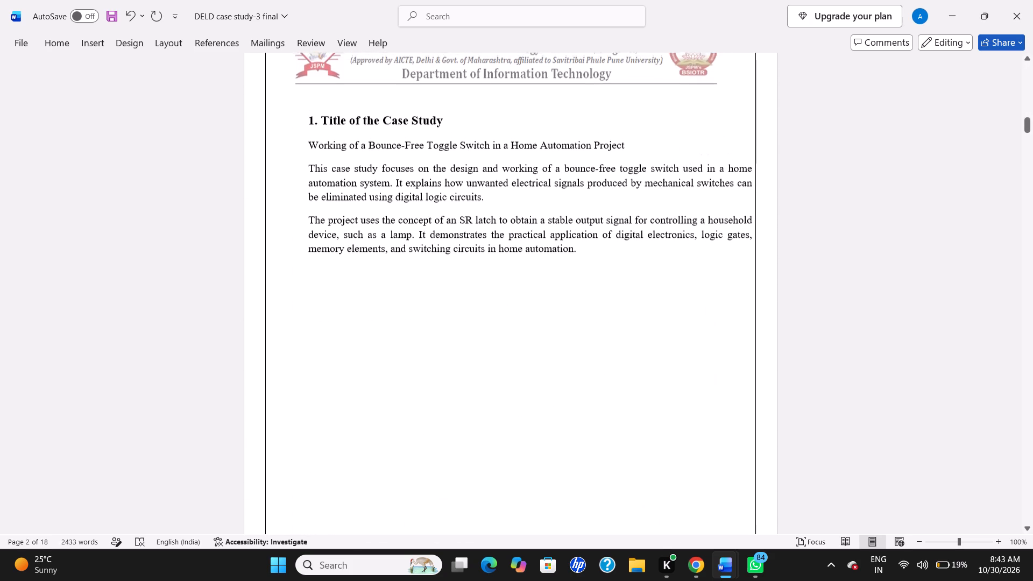
scroll(464, 509, up, 1)
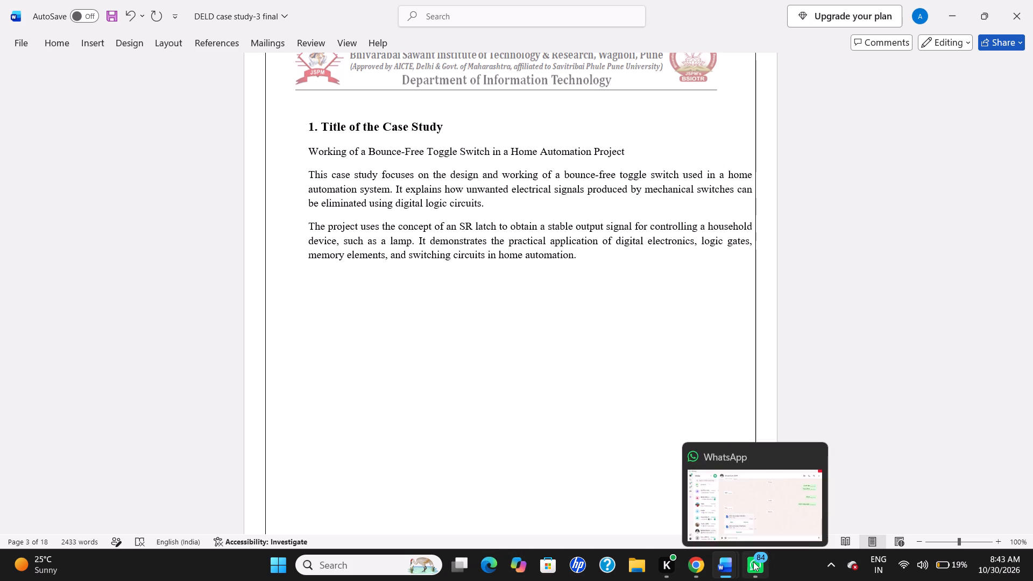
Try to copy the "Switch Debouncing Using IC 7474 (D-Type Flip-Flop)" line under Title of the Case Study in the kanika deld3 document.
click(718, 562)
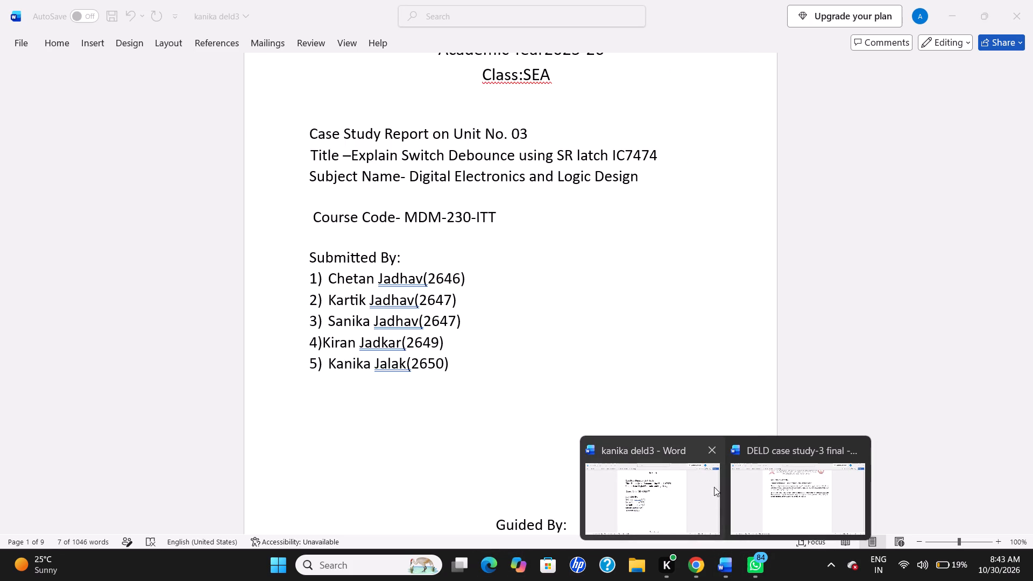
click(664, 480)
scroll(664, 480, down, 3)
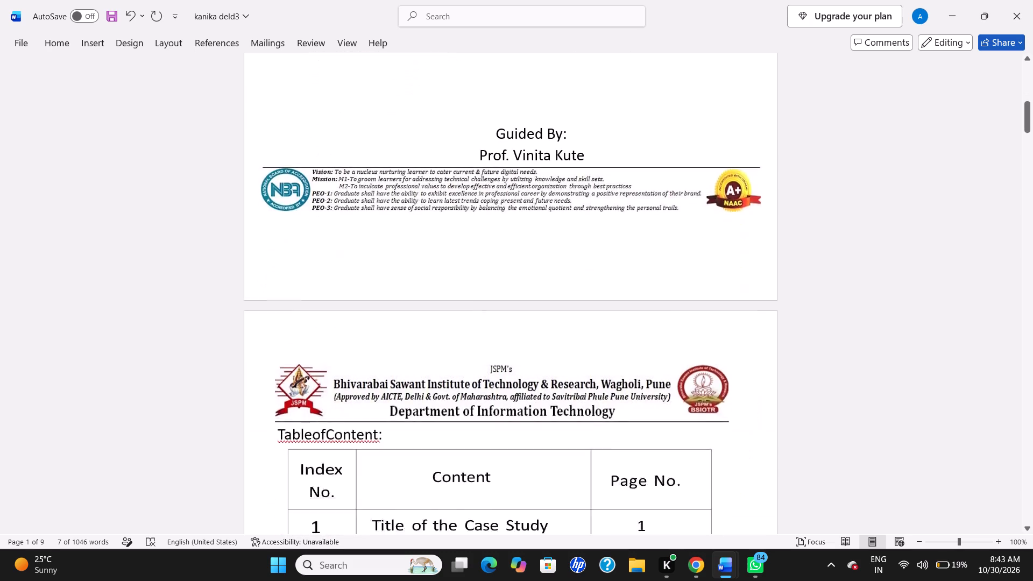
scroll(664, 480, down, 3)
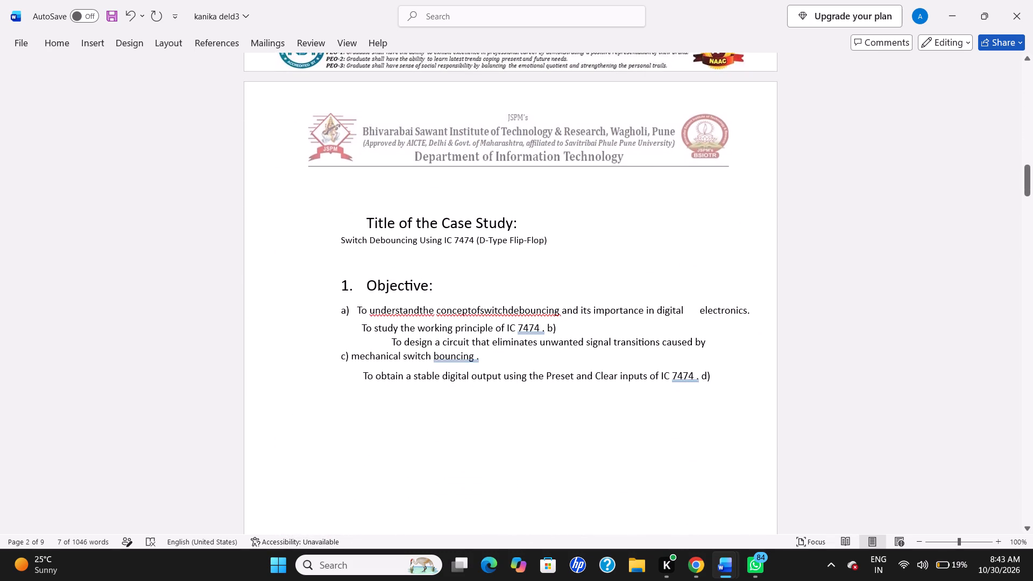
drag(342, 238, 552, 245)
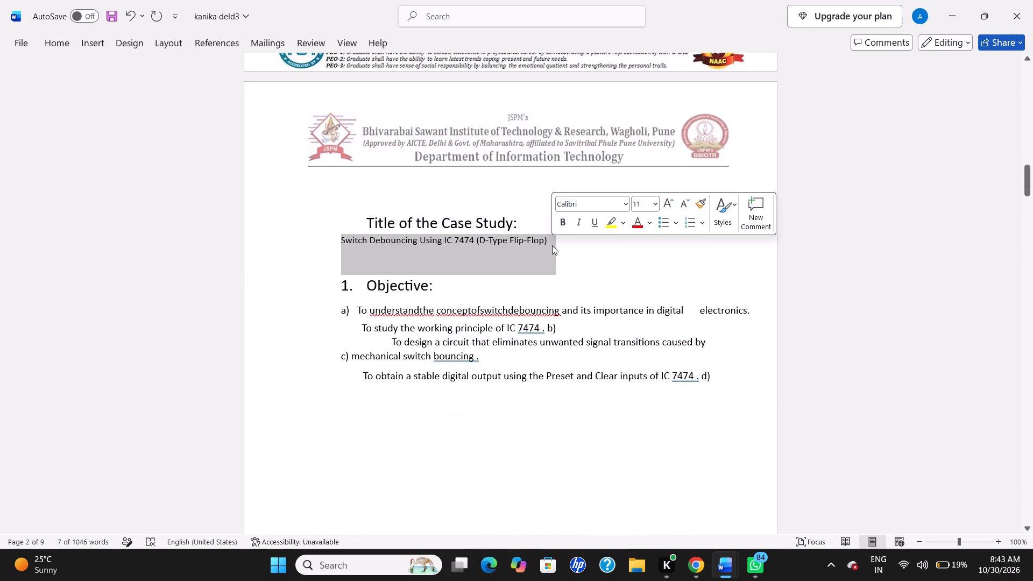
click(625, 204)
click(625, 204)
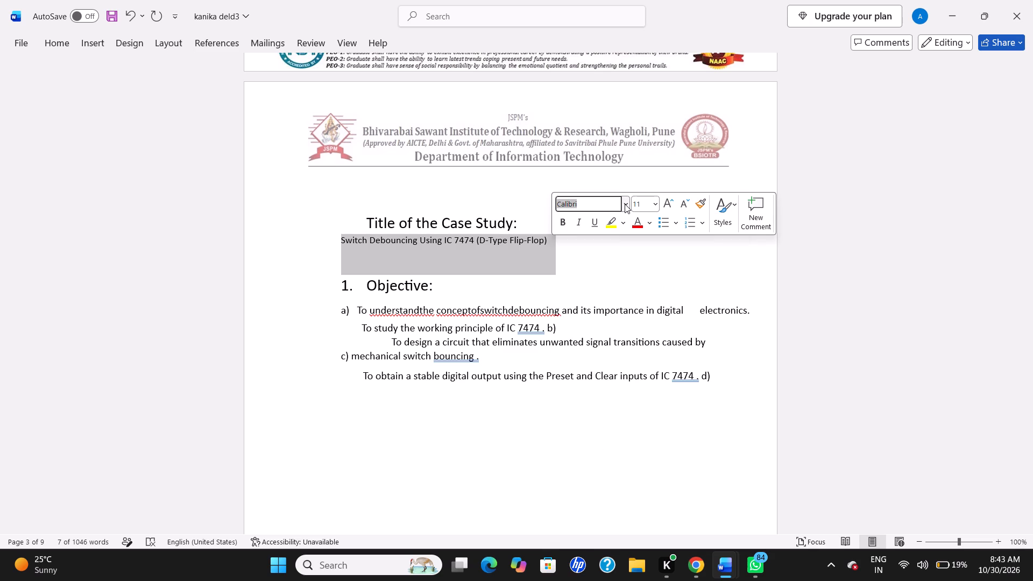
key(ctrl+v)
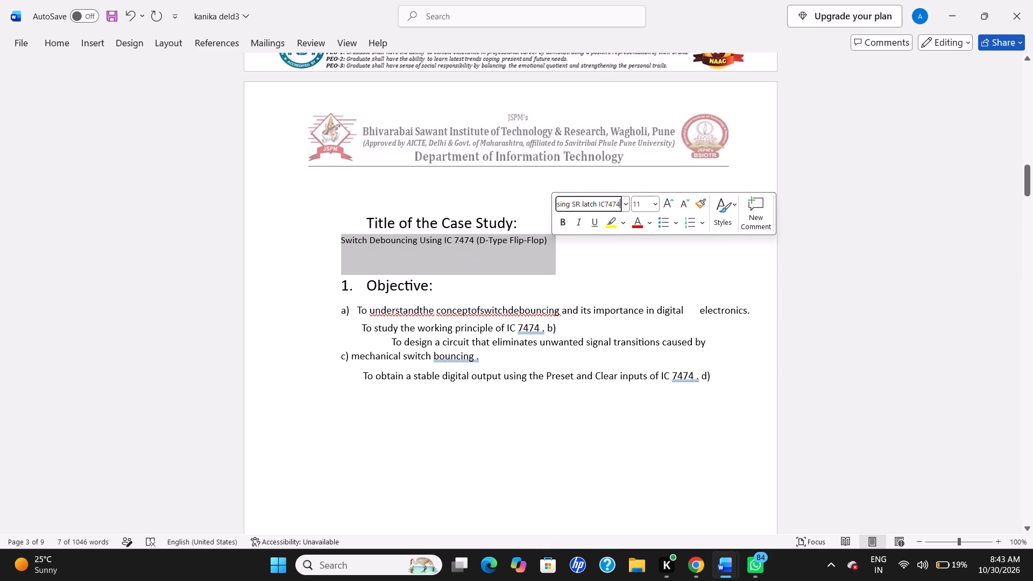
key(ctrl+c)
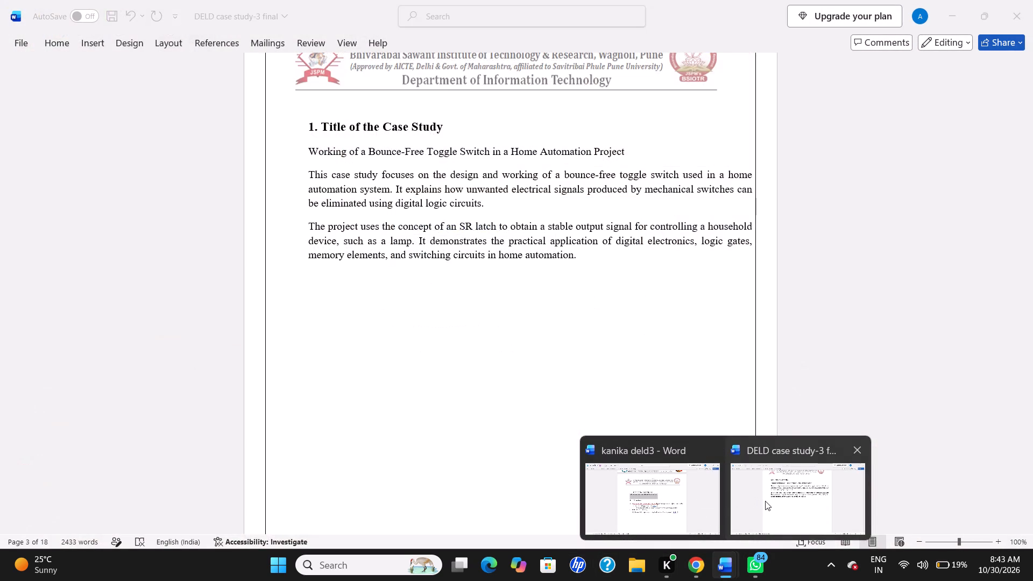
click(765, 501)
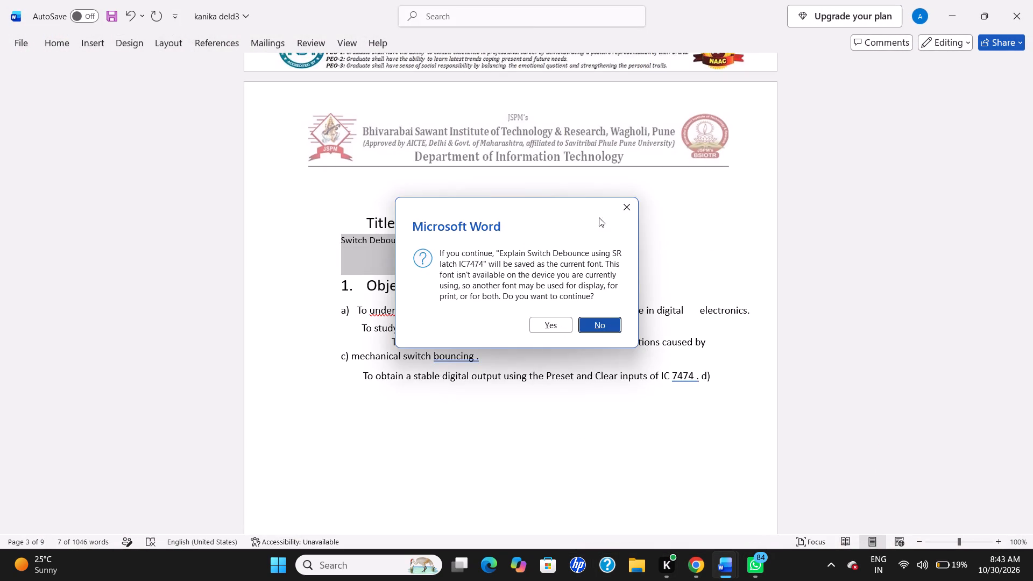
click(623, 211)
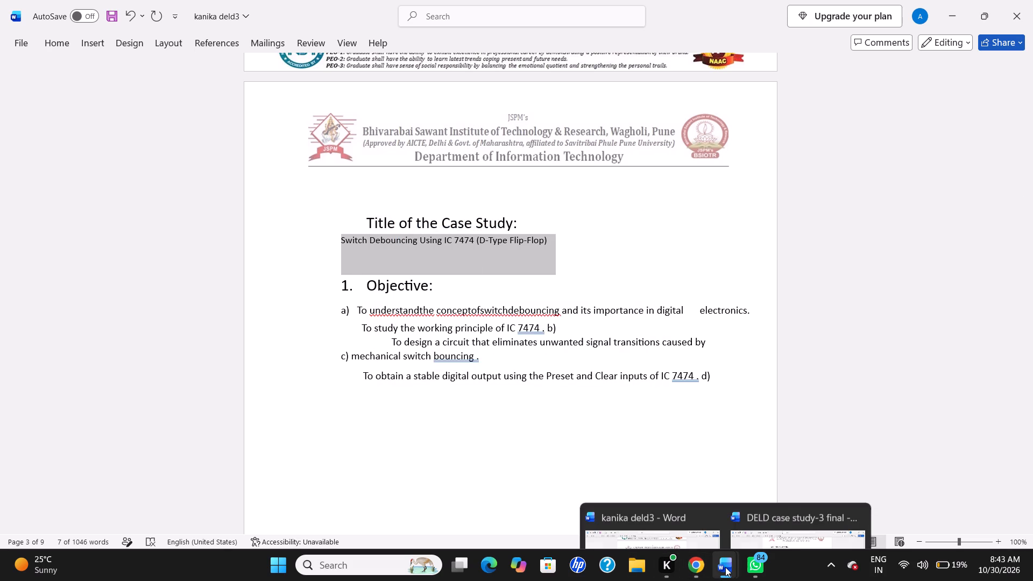
In DELD case study-3 final, replace all text under "1. Title of the Case Study" with "Explain Switch Debounce using SR latch IC7474".
click(773, 529)
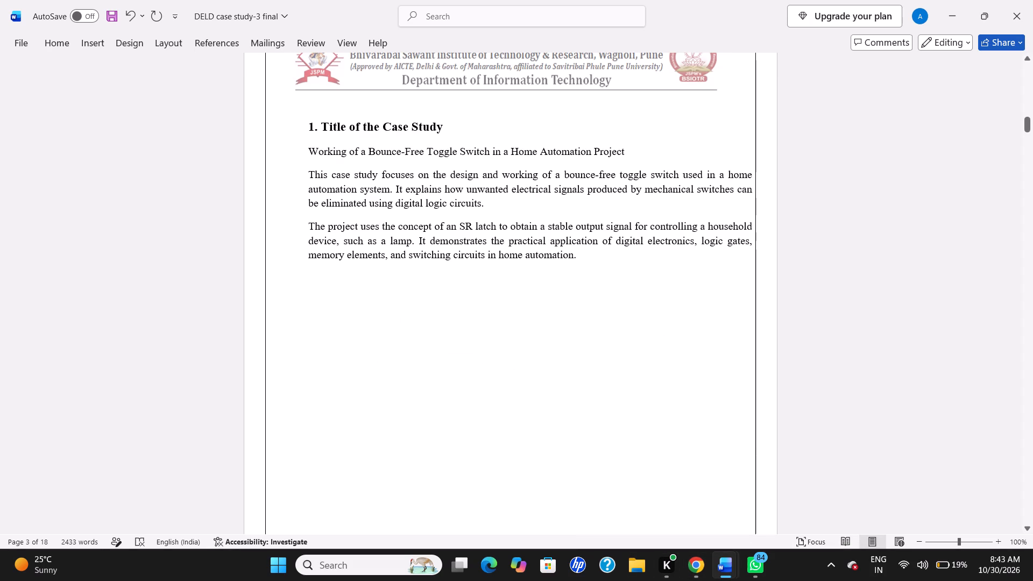
drag(309, 149, 514, 249)
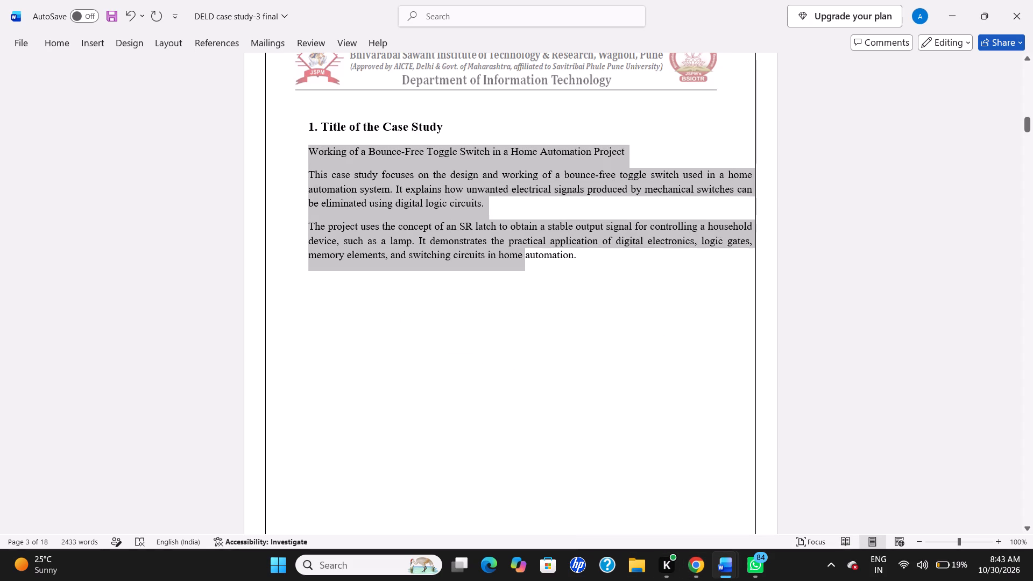
drag(514, 249, 581, 250)
key(BackSpace)
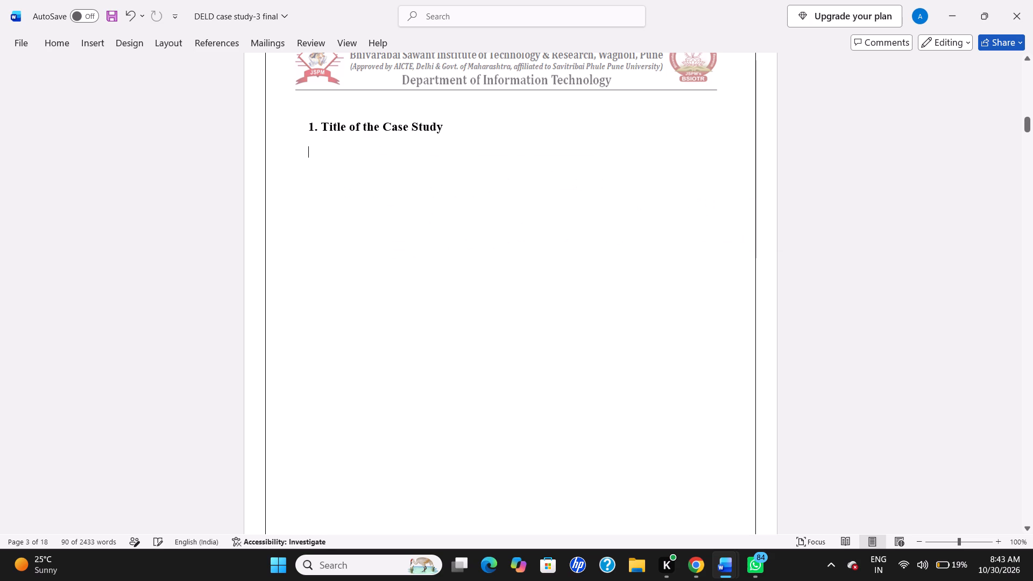
key(ctrl+v)
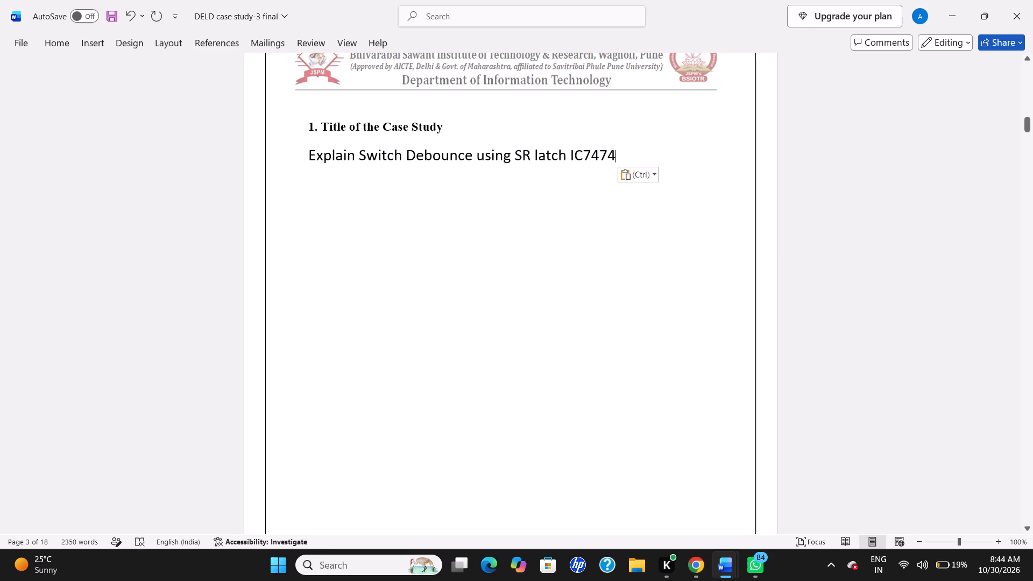
Try to change the pasted case study title line to Times New Roman and set its font size to 12.
drag(309, 154, 655, 176)
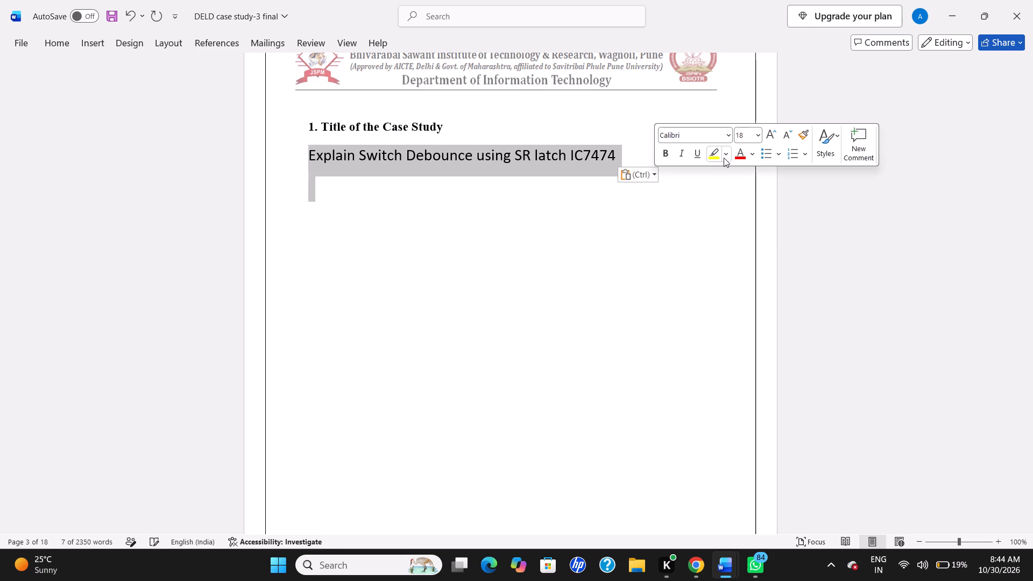
click(724, 139)
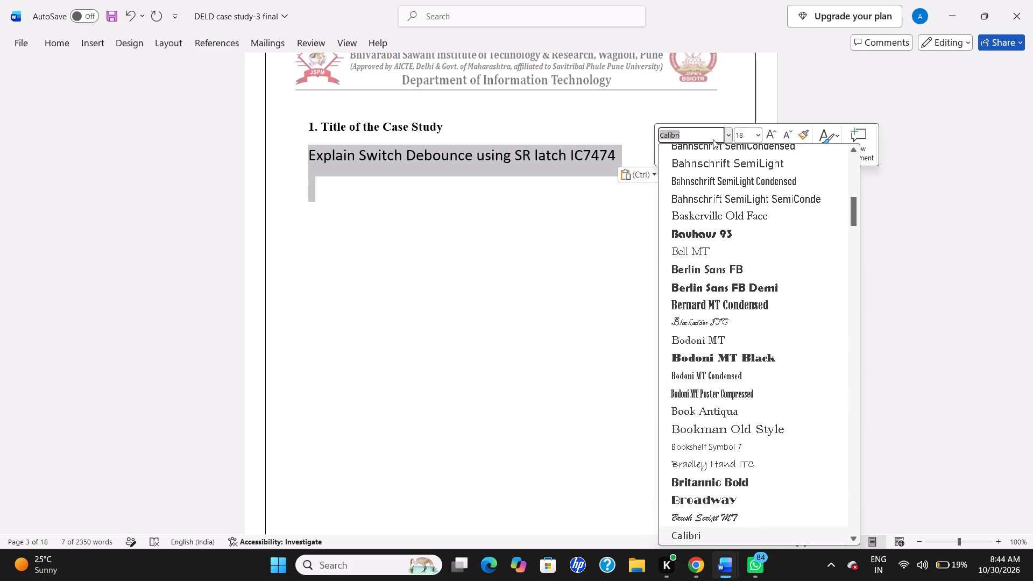
key(backslash)
key(BackSpace)
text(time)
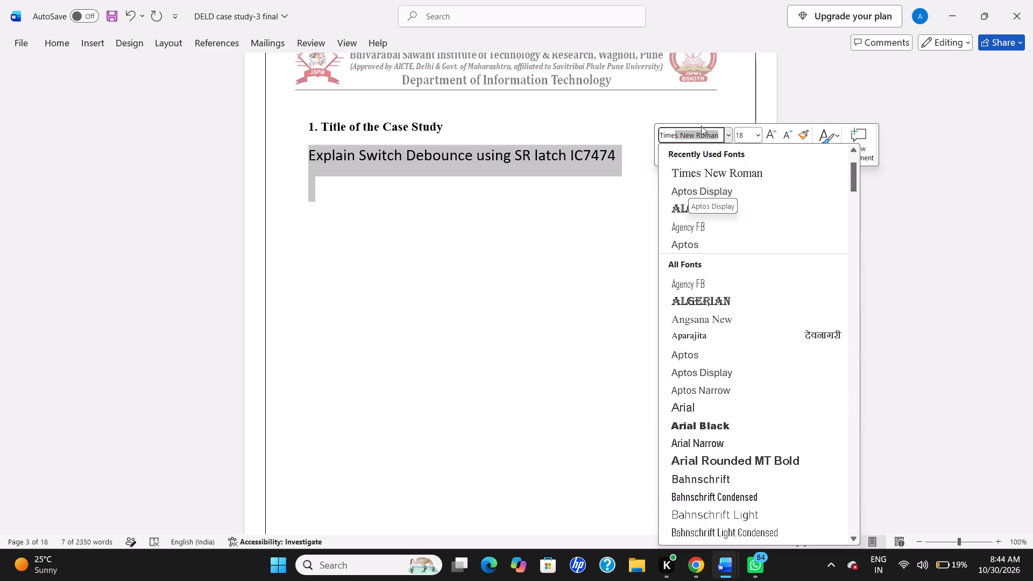
click(716, 137)
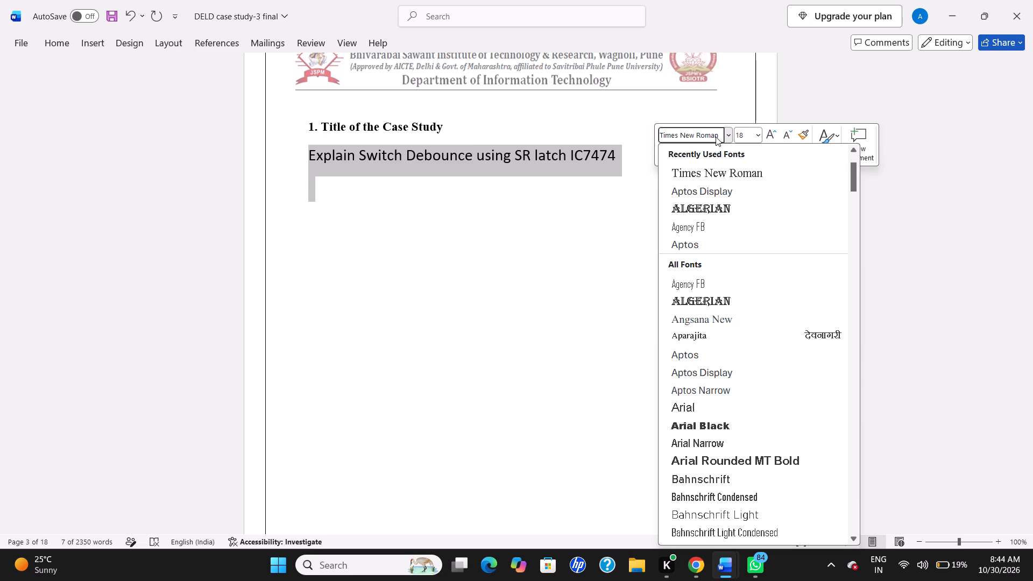
click(746, 134)
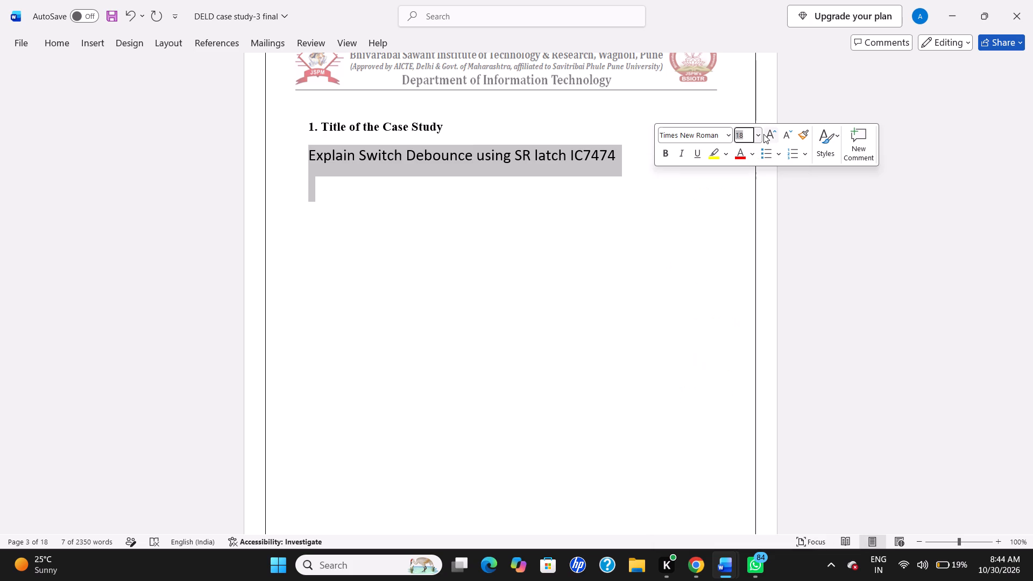
key(BackSpace)
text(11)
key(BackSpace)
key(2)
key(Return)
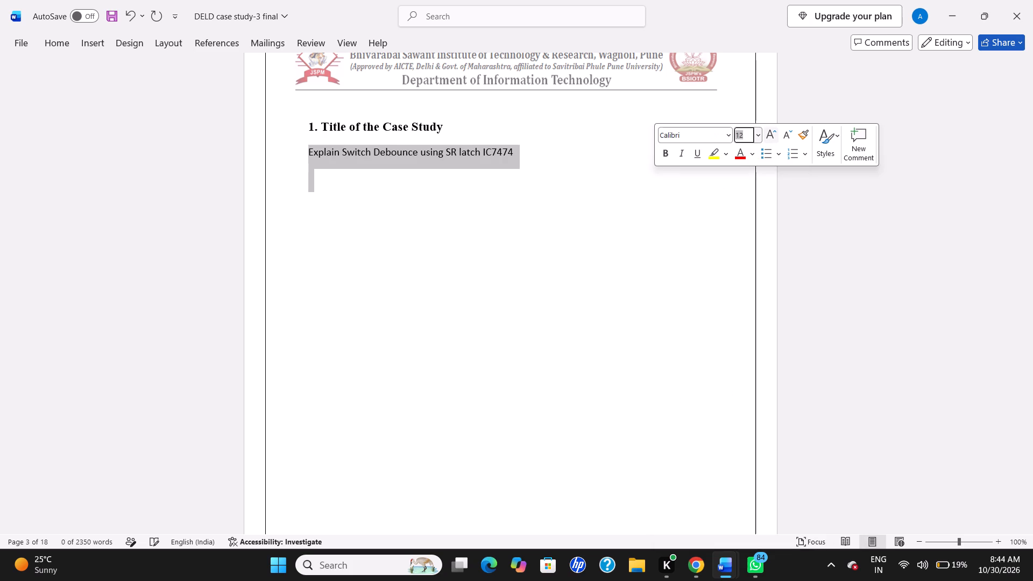
click(578, 246)
Delete the blank lines above the "2. Objective" heading so it directly follows the case study title line.
scroll(578, 246, down, 2)
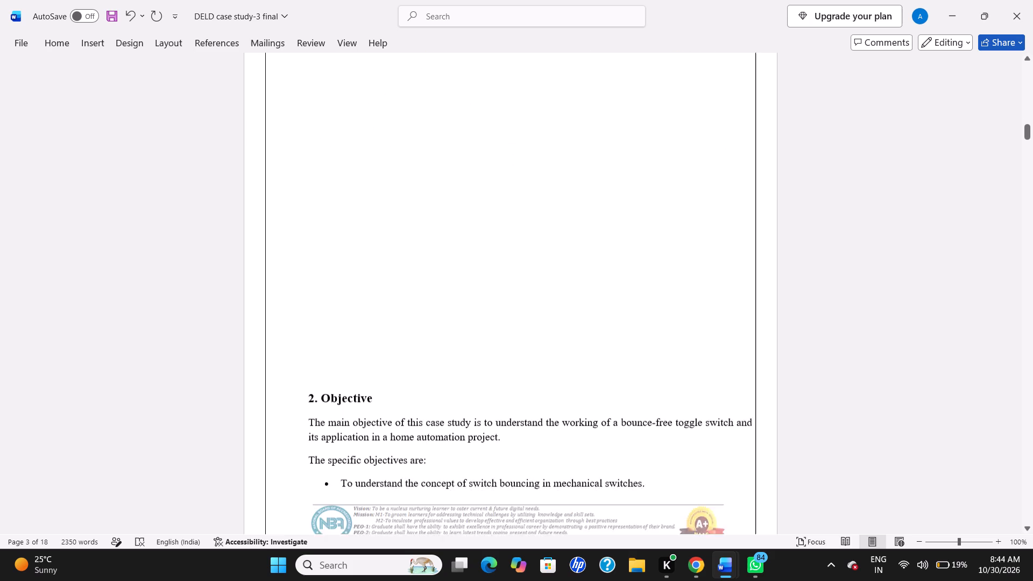
scroll(578, 246, down, 1)
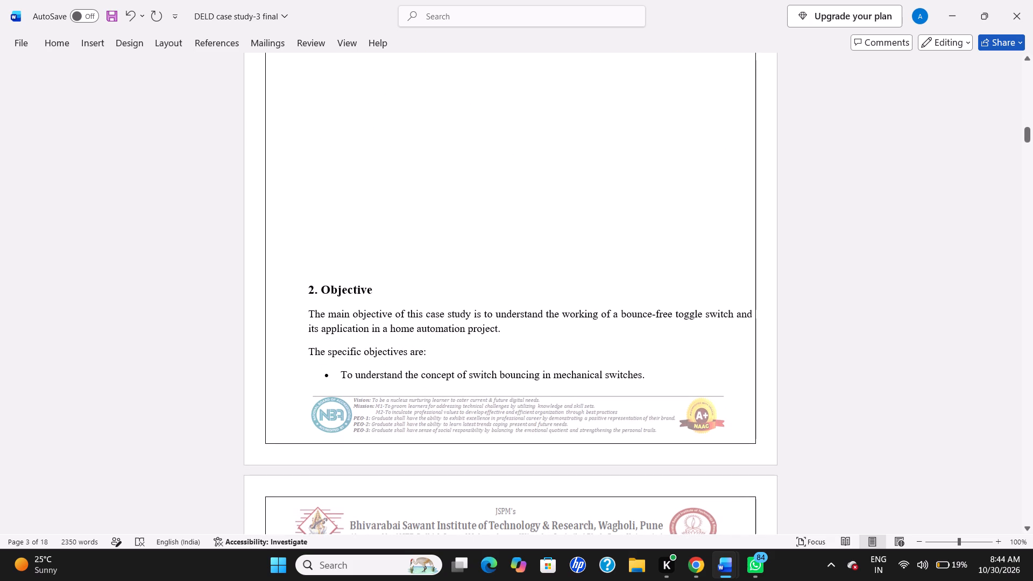
click(303, 287)
key(BackSpace)
key(BackSpace)
key(BackSpace)
key(BackSpace)
key(BackSpace)
key(BackSpace)
key(BackSpace)
key(BackSpace)
key(BackSpace)
key(BackSpace)
key(BackSpace)
key(BackSpace)
key(BackSpace)
key(BackSpace)
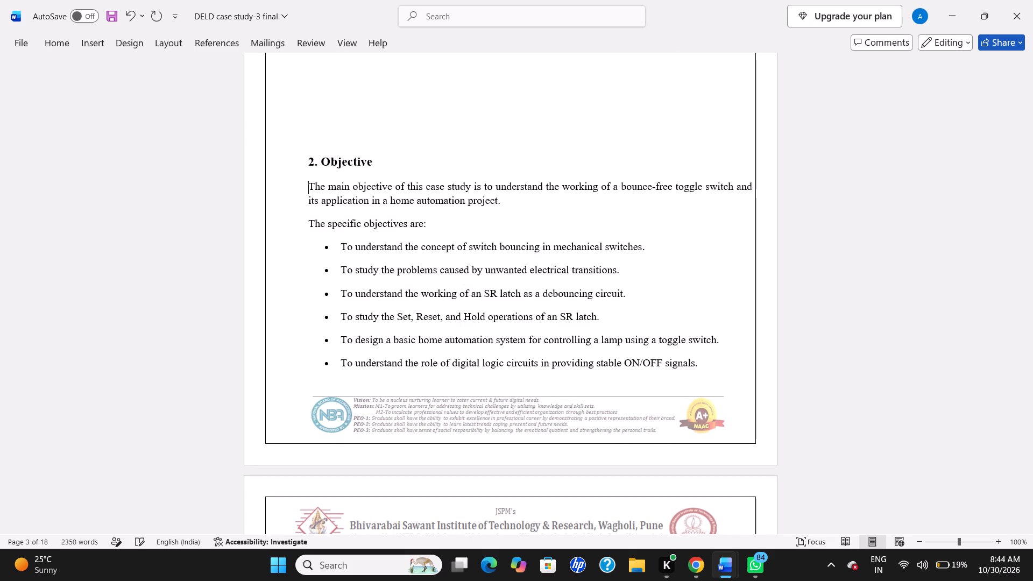
key(BackSpace)
key(BackSpace)
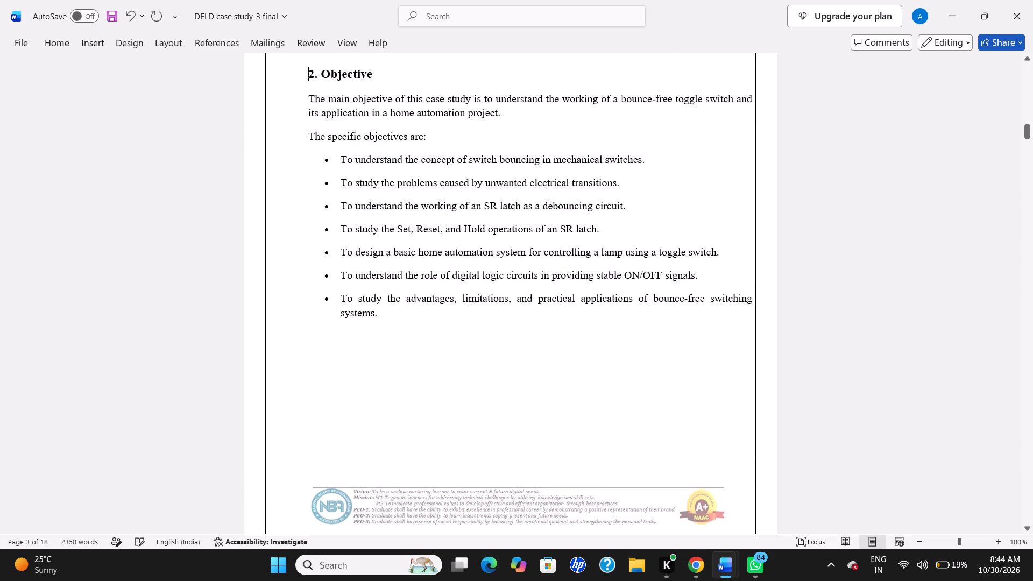
scroll(303, 287, up, 2)
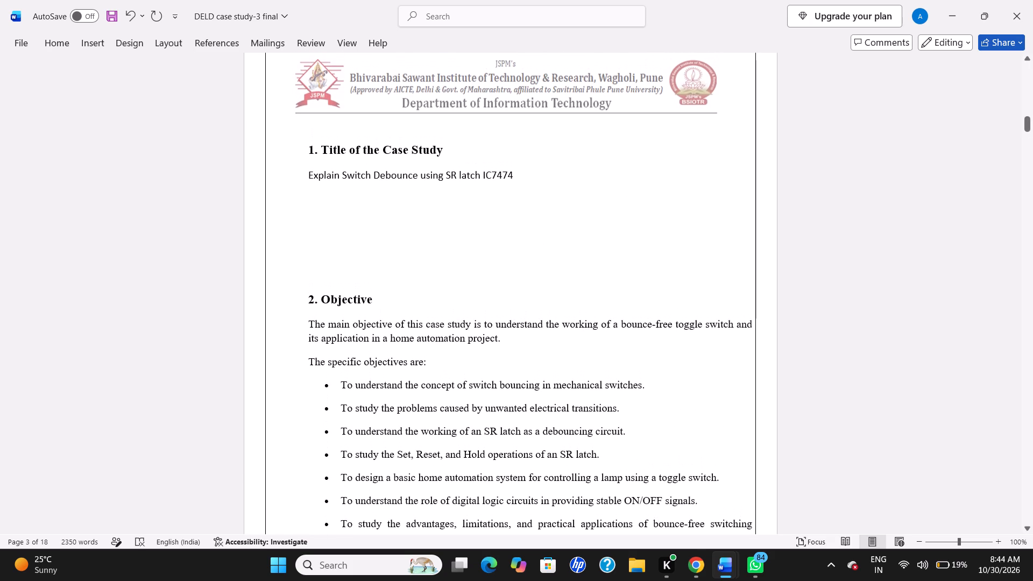
key(BackSpace)
key(BackSpace)
key(BackSpace)
key(BackSpace)
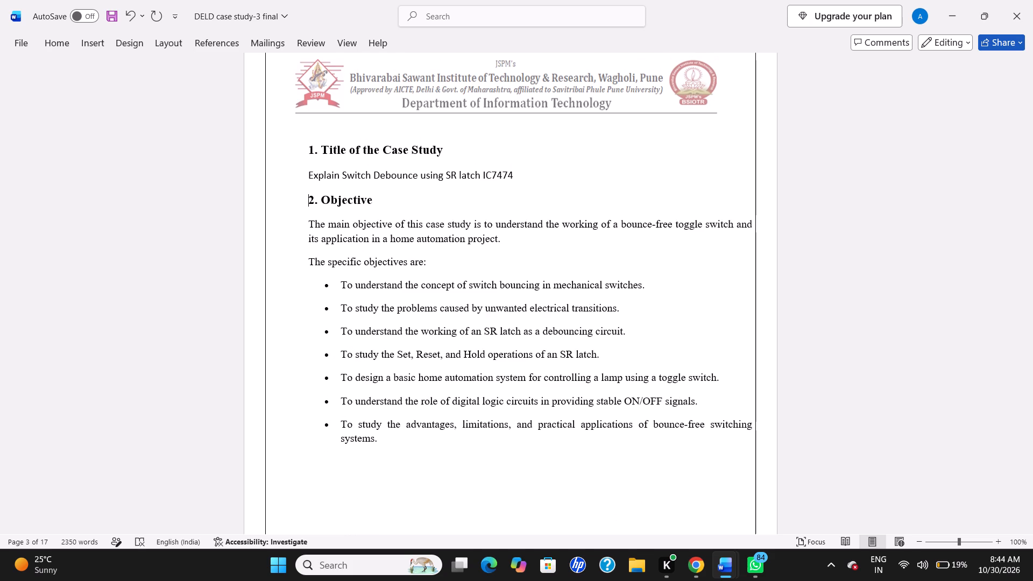
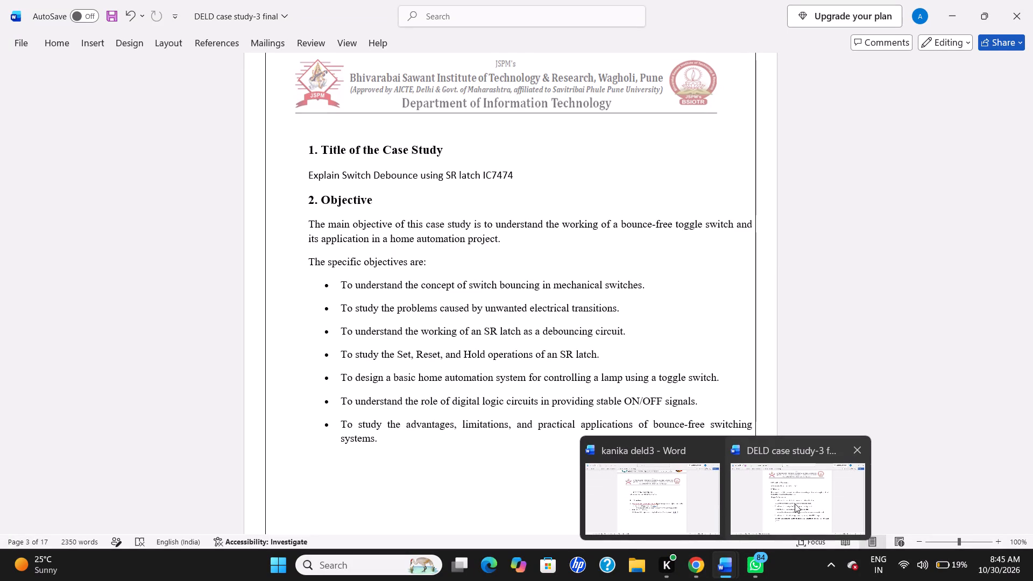
In the kanika deld3 document, select the objective points a) to d) under the Objective heading.
click(682, 497)
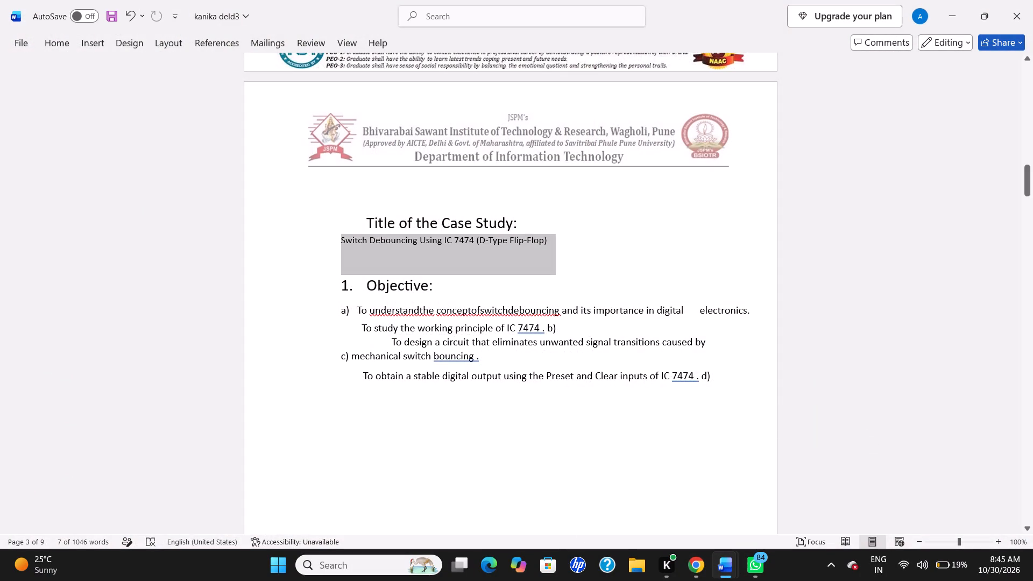
drag(339, 314, 492, 351)
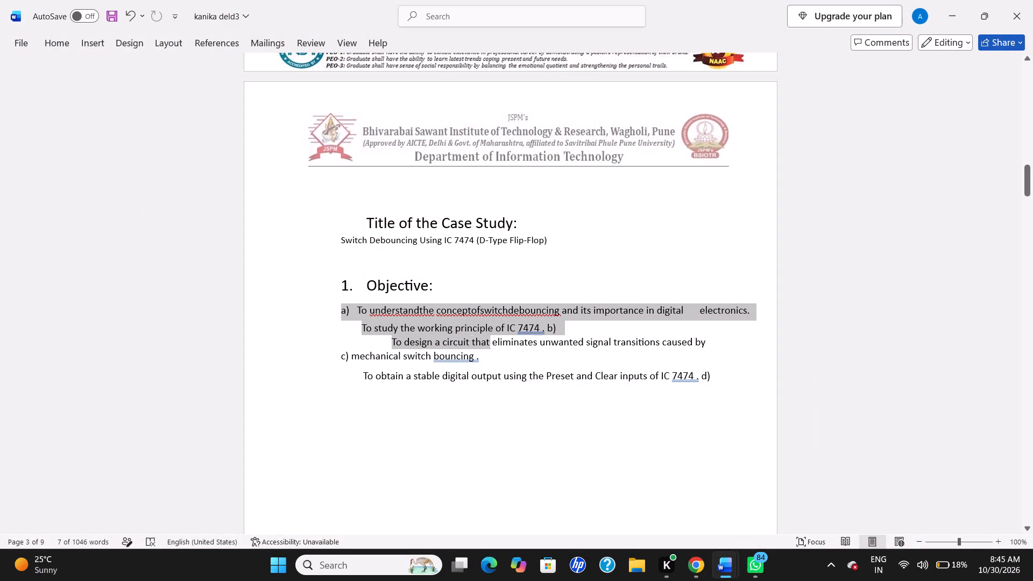
drag(492, 351, 718, 383)
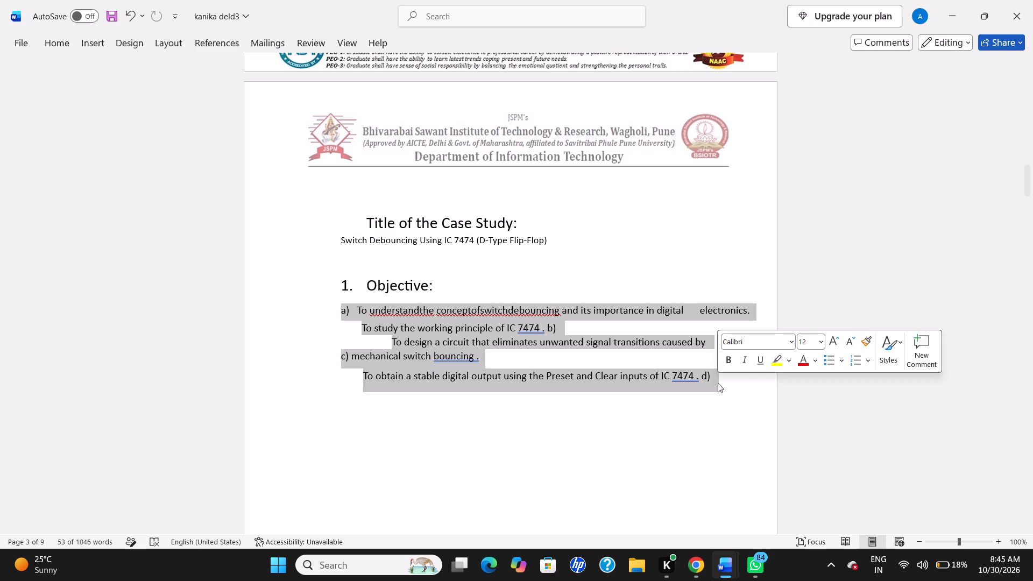
click(718, 383)
click(718, 383)
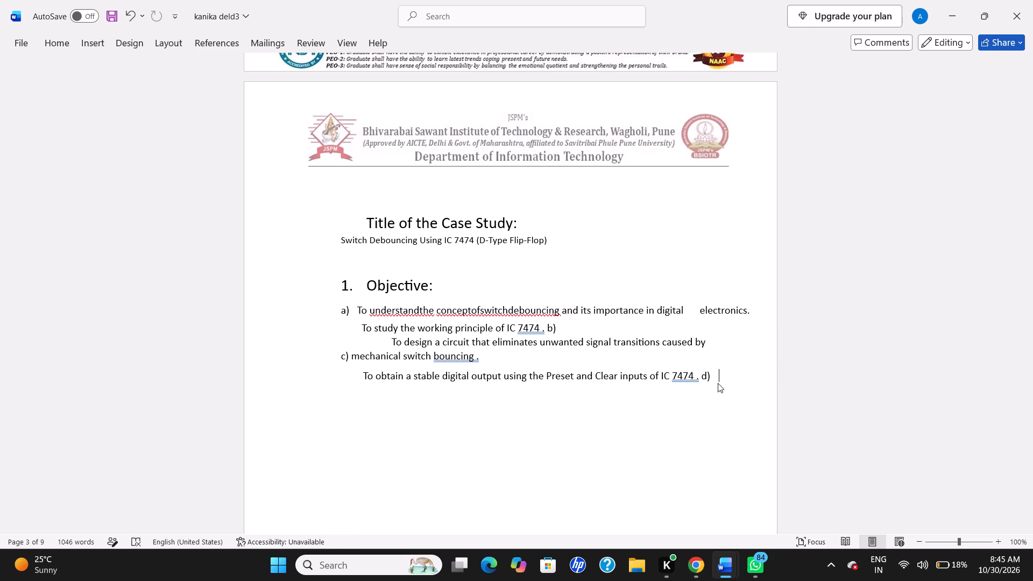
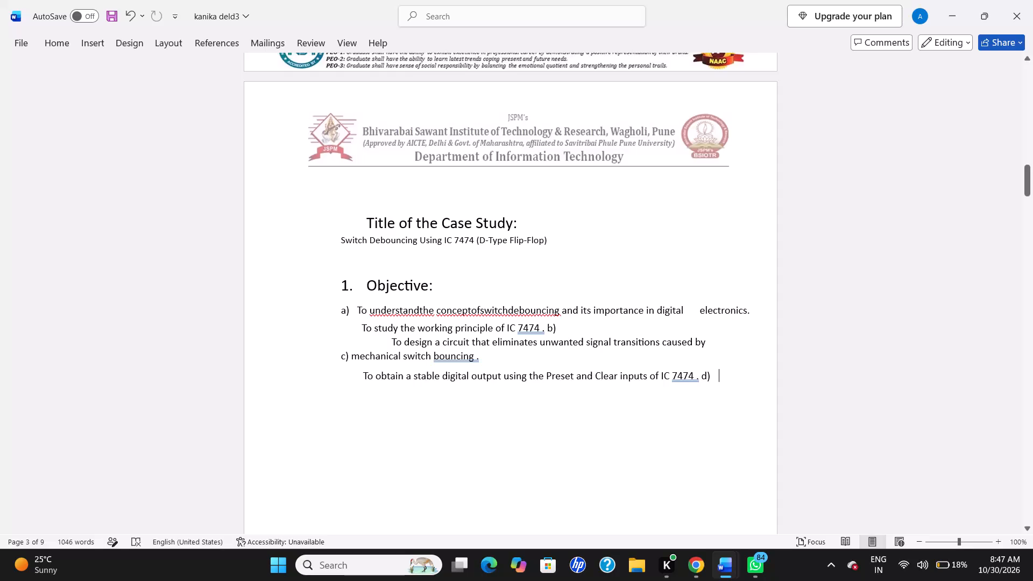
Copy objective points a) to d) from kanika deld3 and replace all text under 2. Objective in DELD case study-3 final with them.
click(340, 306)
drag(341, 314, 507, 385)
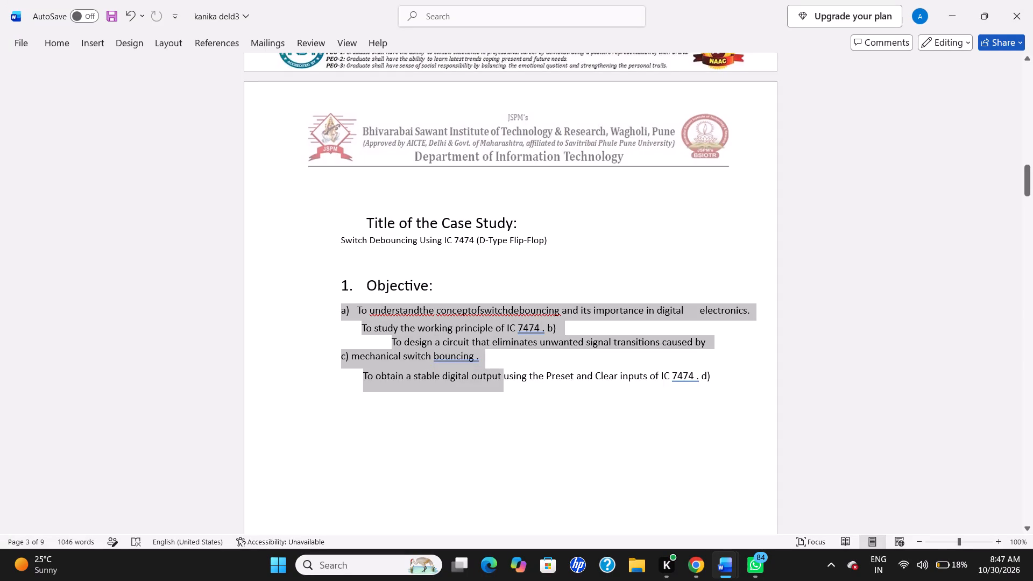
drag(507, 385, 723, 406)
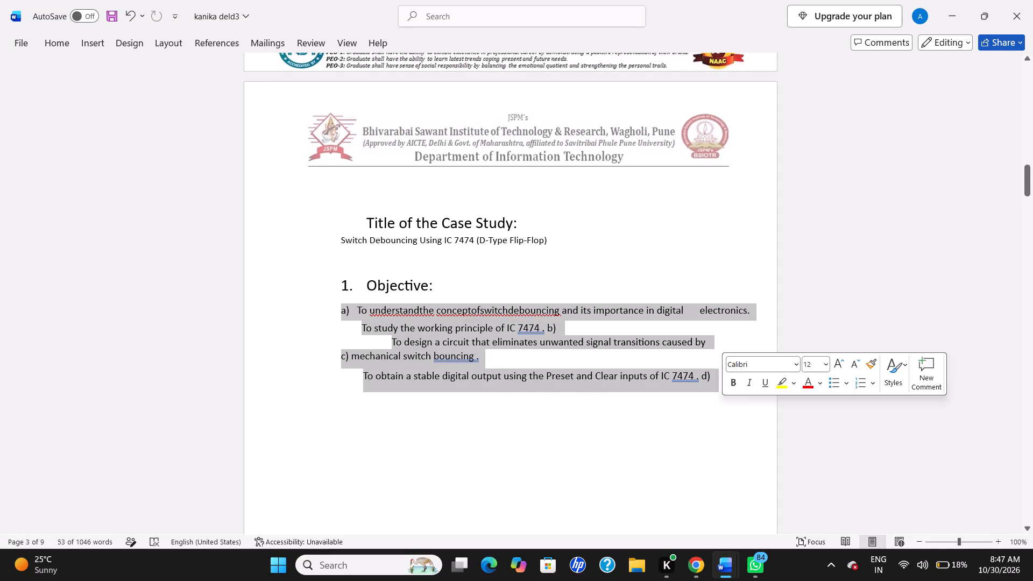
key(ctrl+c)
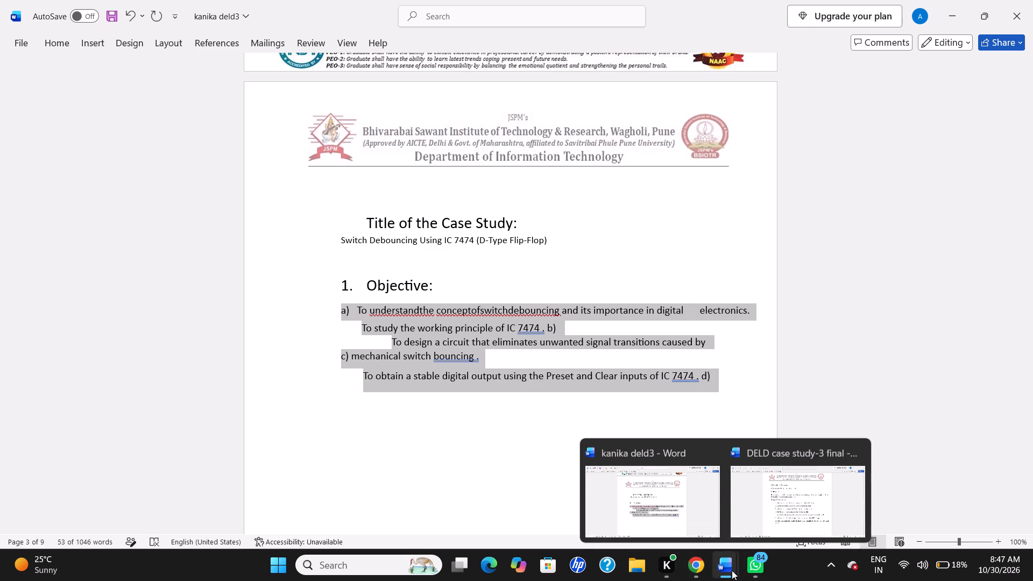
click(766, 527)
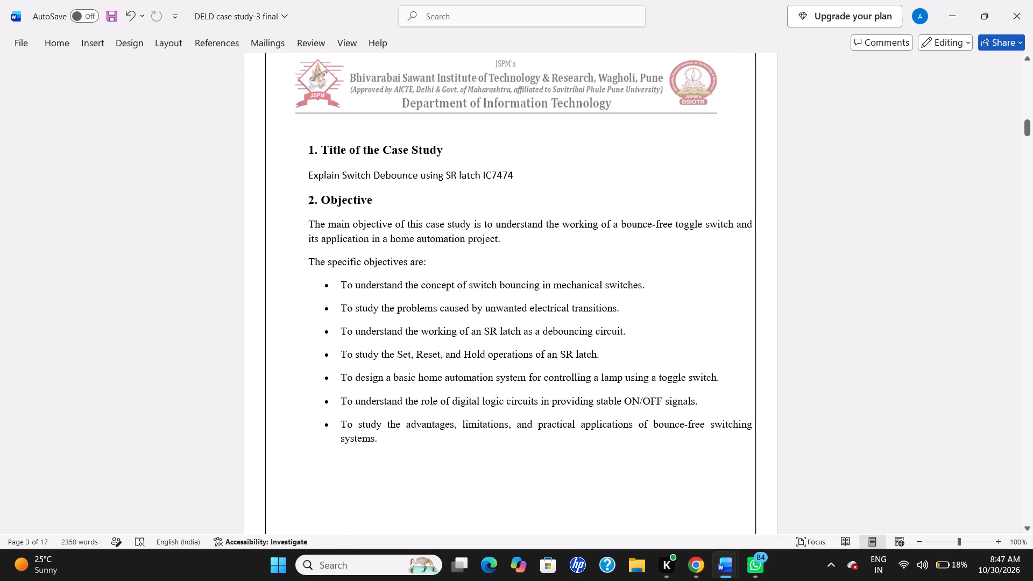
drag(309, 224, 641, 460)
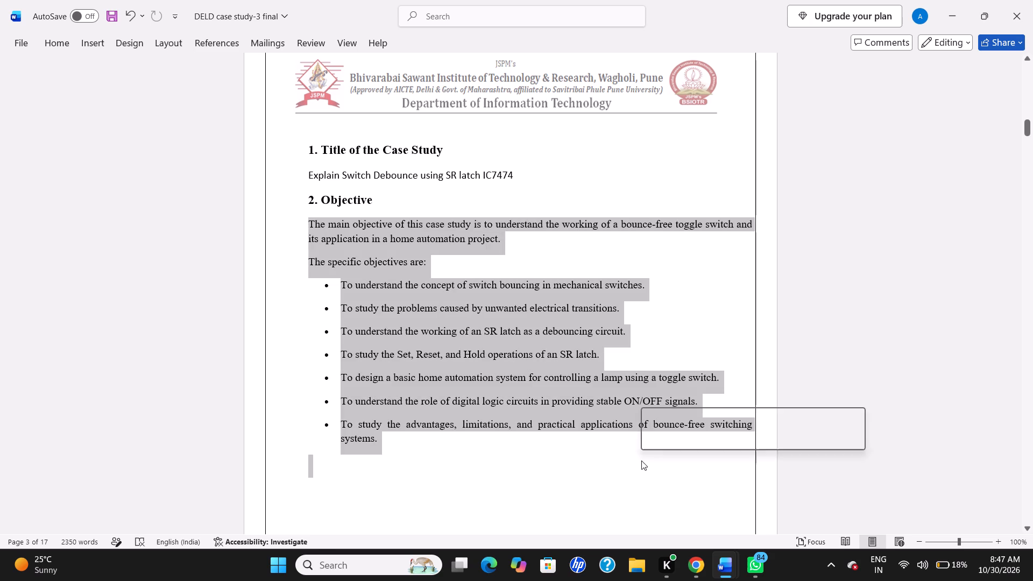
key(BackSpace)
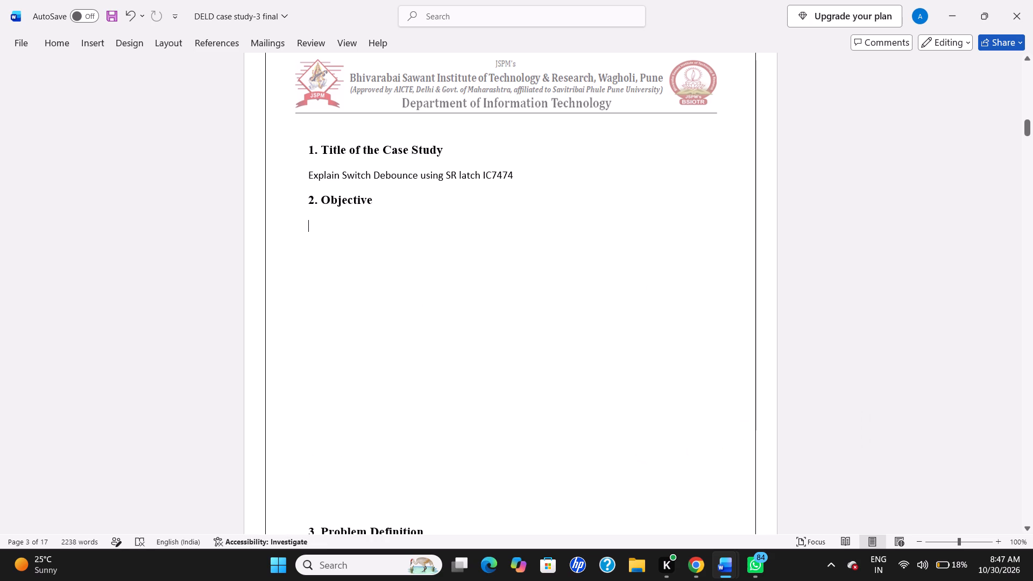
key(ctrl+v)
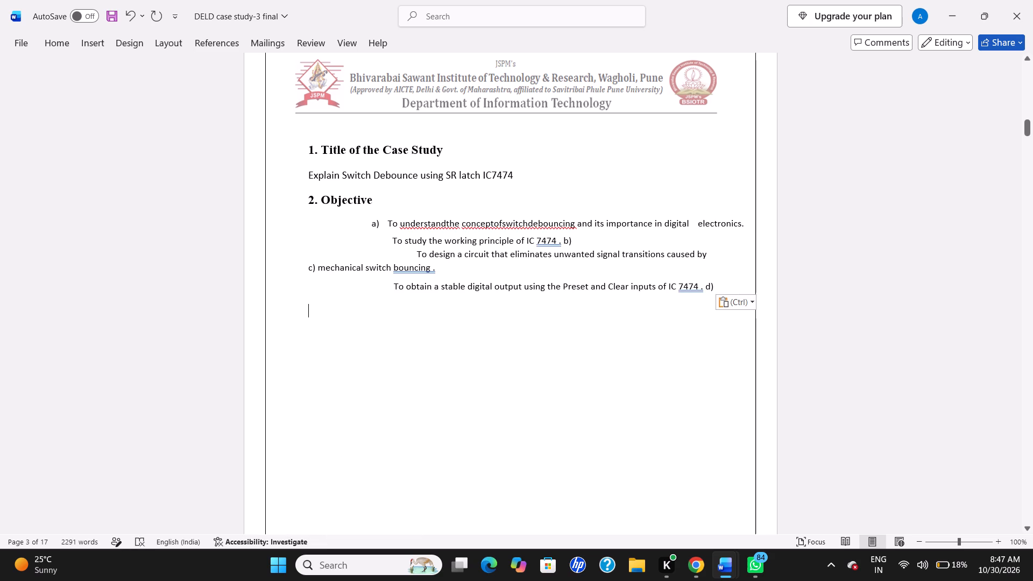
Tidy objective point a): remove its indentation and extra gaps, leaving one leading space and "electronics." directly after "digital".
click(385, 224)
key(BackSpace)
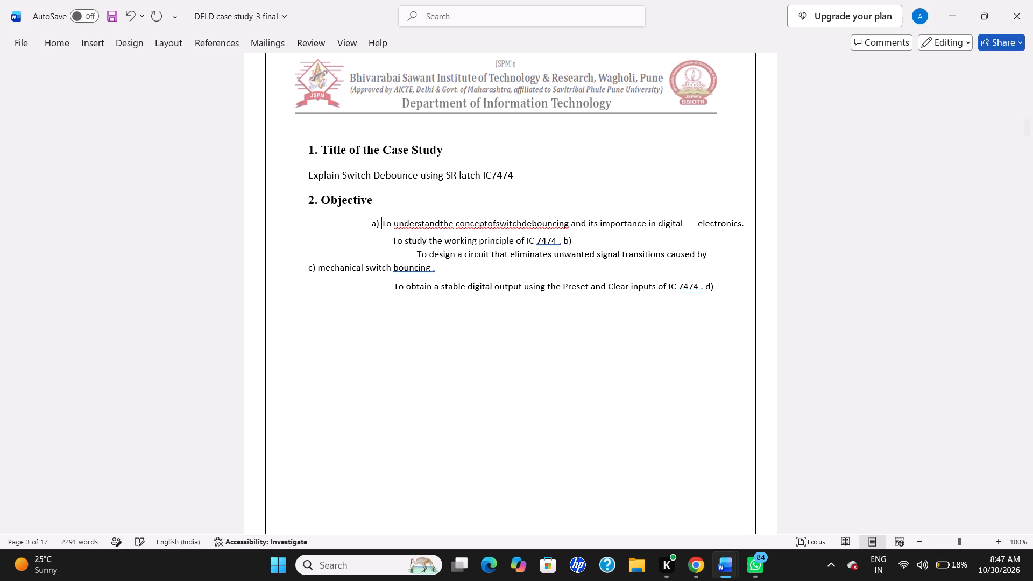
click(367, 222)
key(BackSpace)
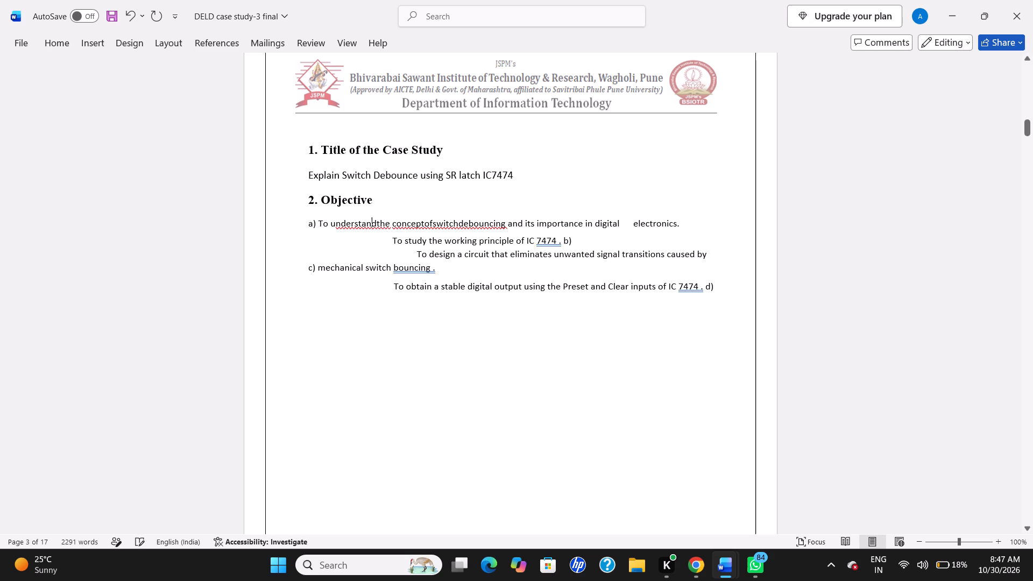
key(space)
key(space)
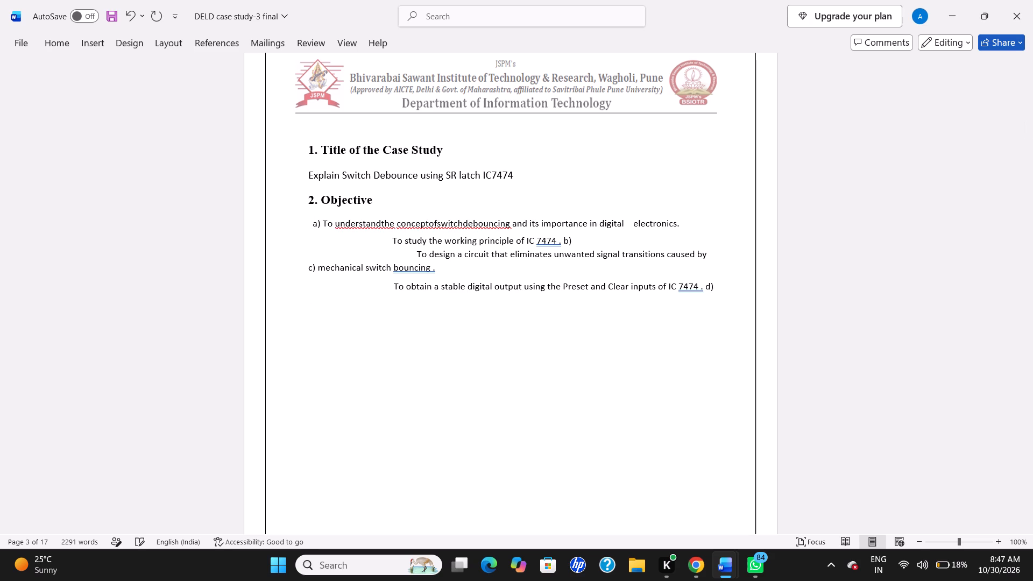
key(BackSpace)
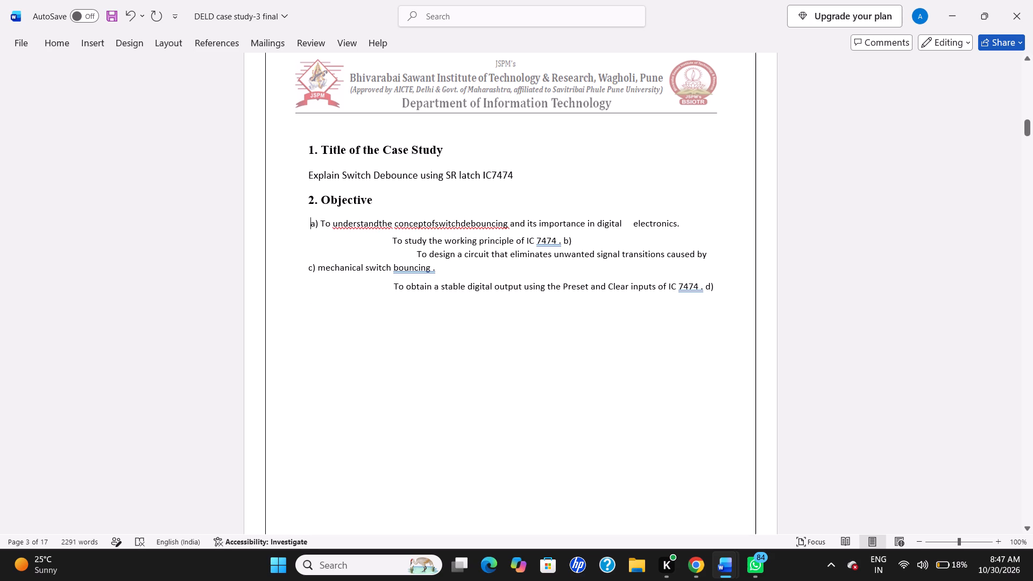
click(628, 219)
key(Return)
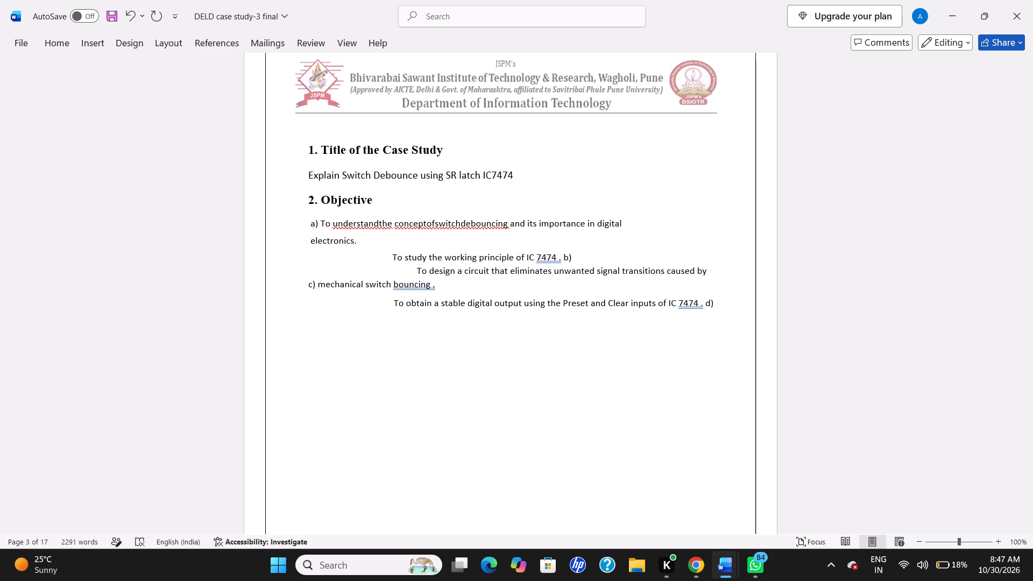
key(BackSpace)
key(BackSpace)
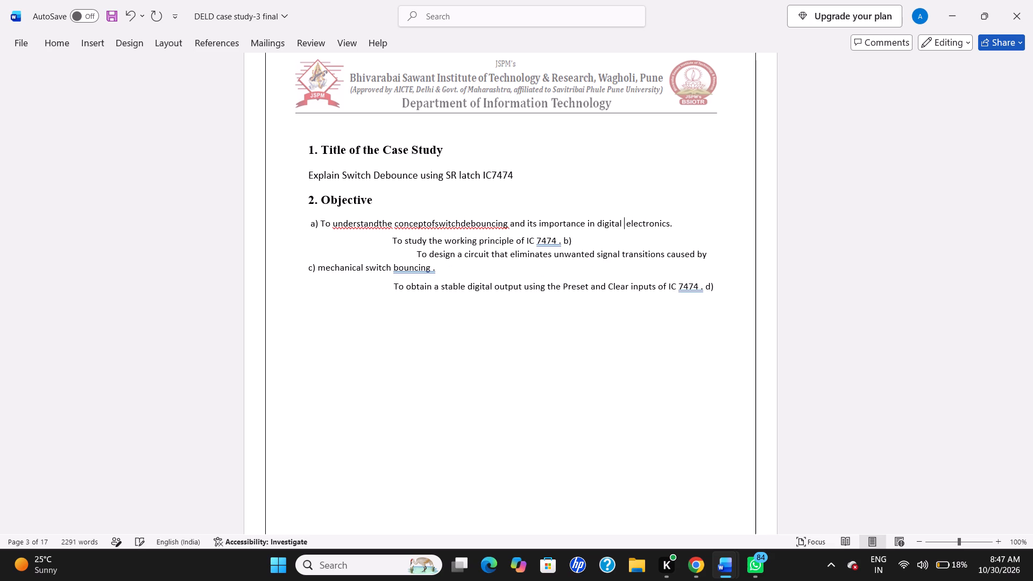
Move the b) label to the front of "To study the working principle of IC 7474" and align the line under point a).
click(577, 244)
key(BackSpace)
key(BackSpace)
key(BackSpace)
click(377, 245)
key(b)
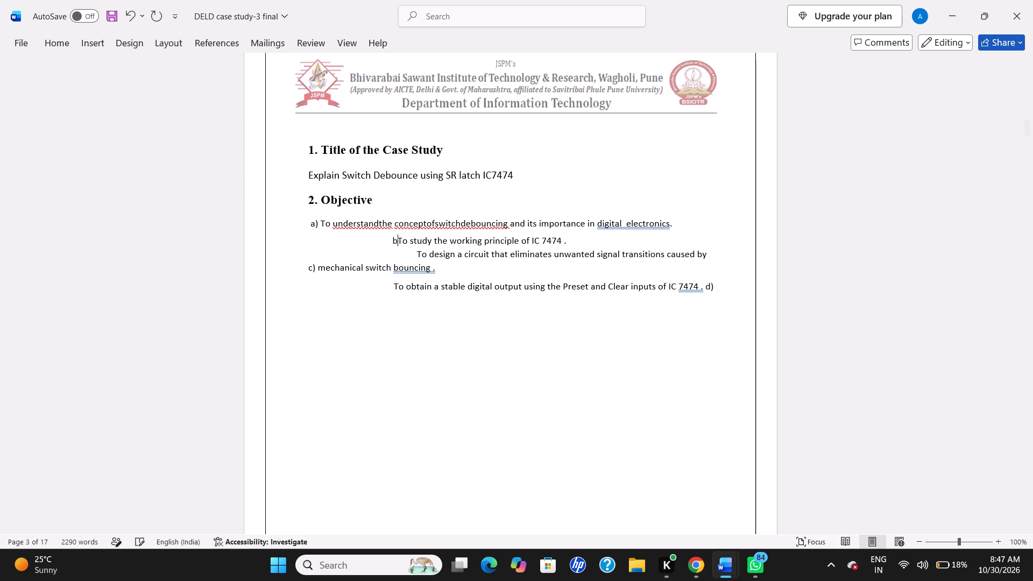
key(shift+parenright)
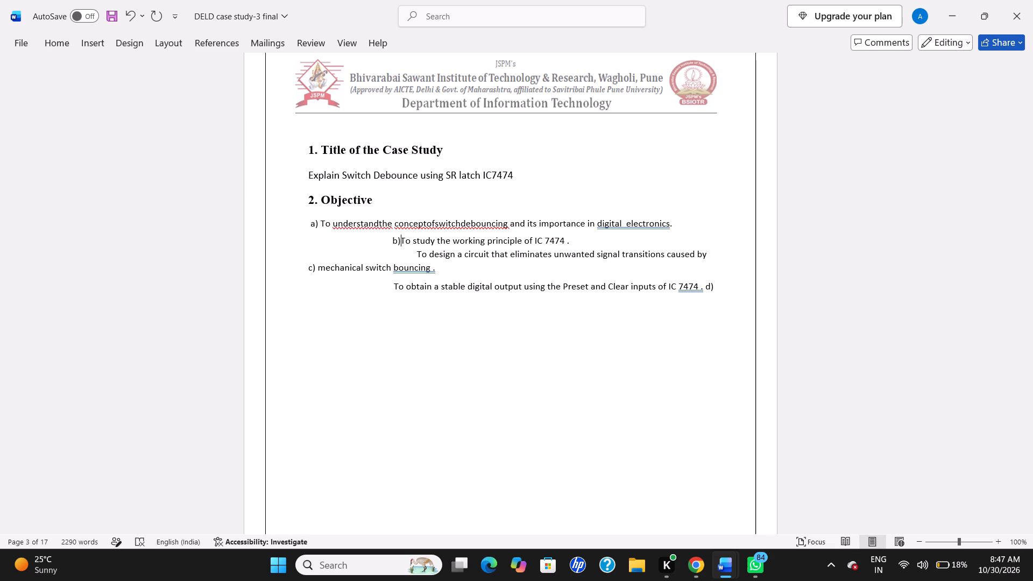
key(space)
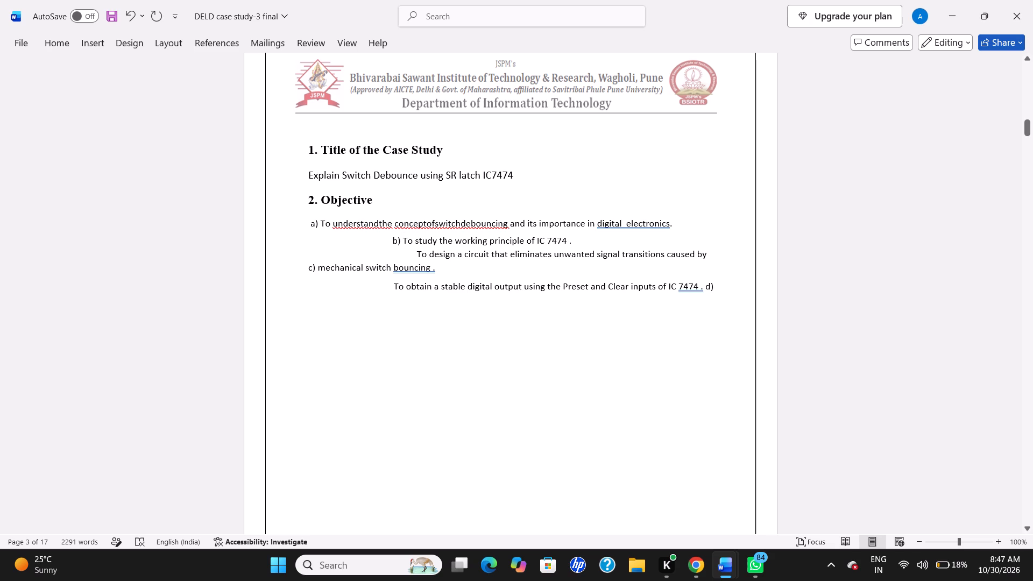
click(383, 239)
key(BackSpace)
key(BackSpace)
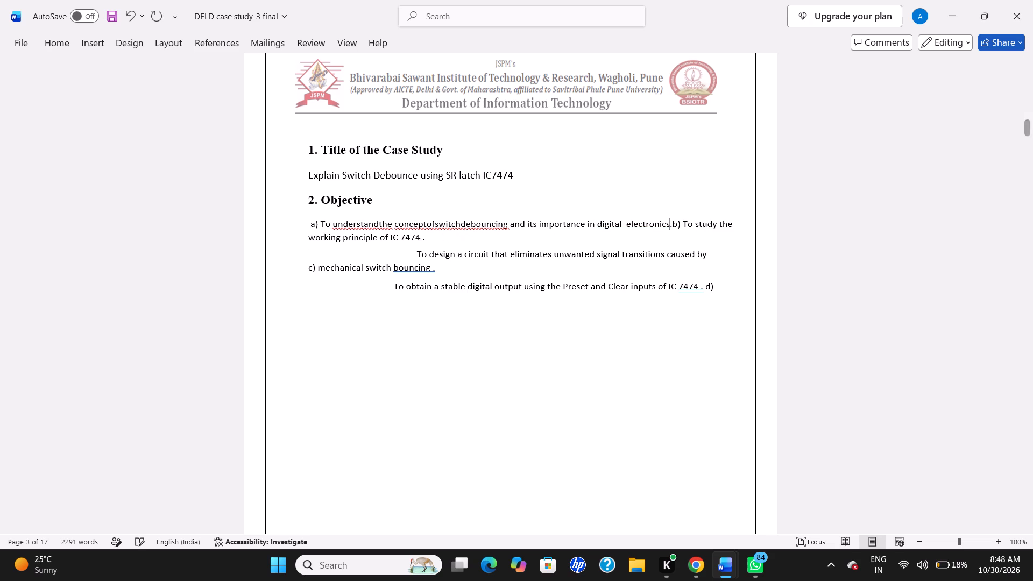
key(Return)
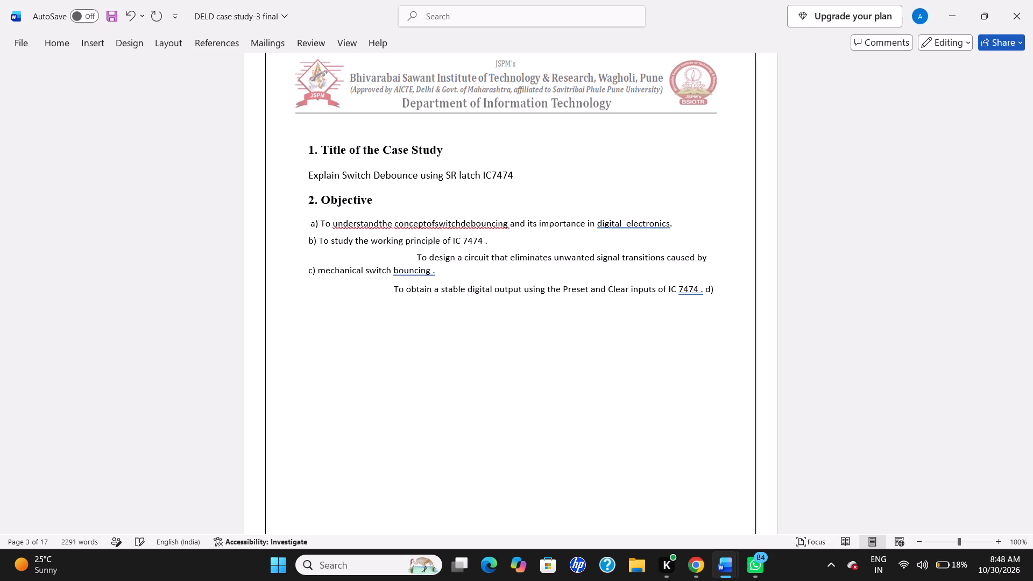
key(space)
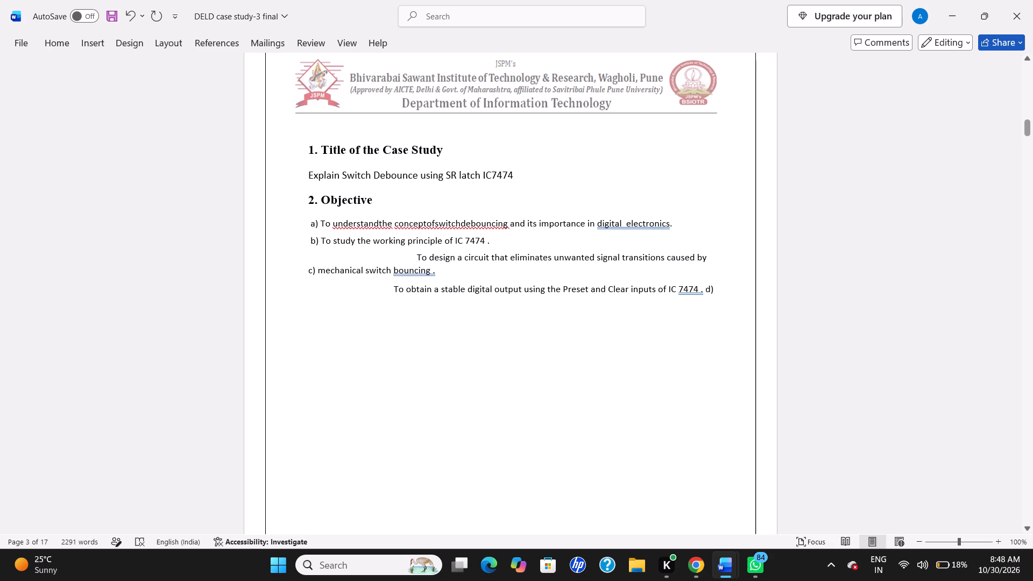
Move the c) label from before "mechanical switch bouncing" to the front of "To design a circuit that eliminates unwanted signal transitions".
click(313, 271)
key(Right)
key(BackSpace)
key(BackSpace)
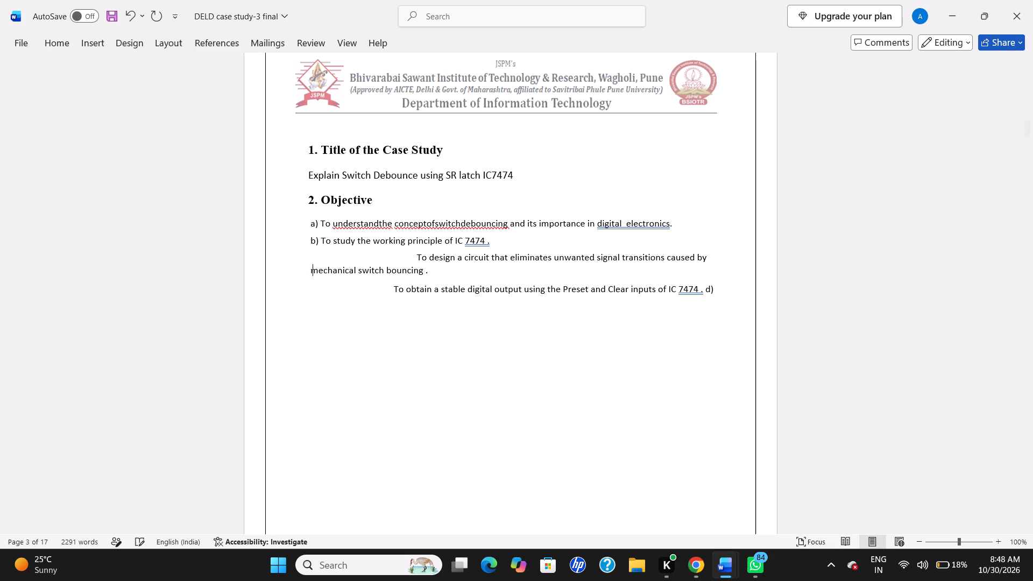
click(415, 254)
key(c)
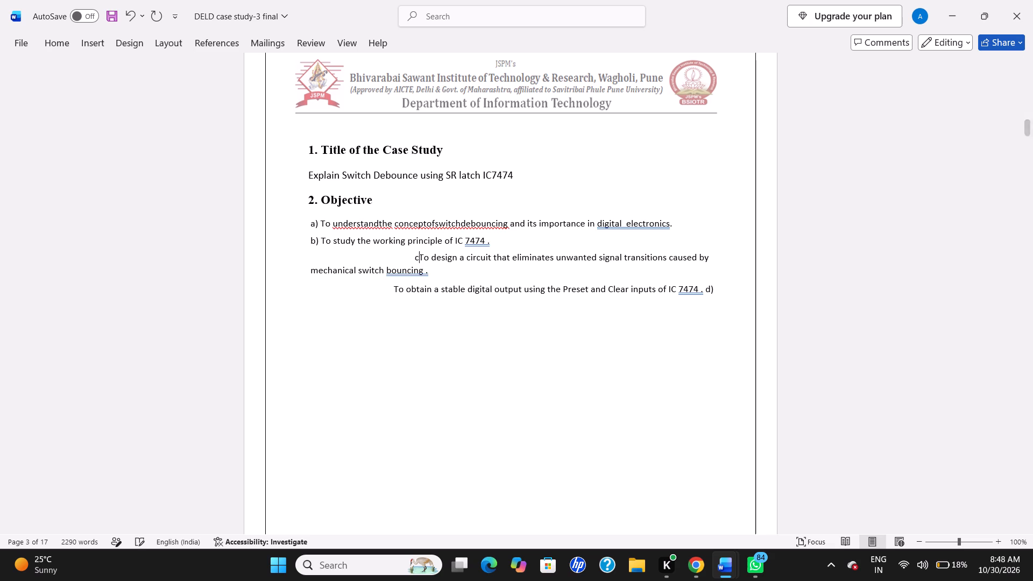
key(Return)
key(0)
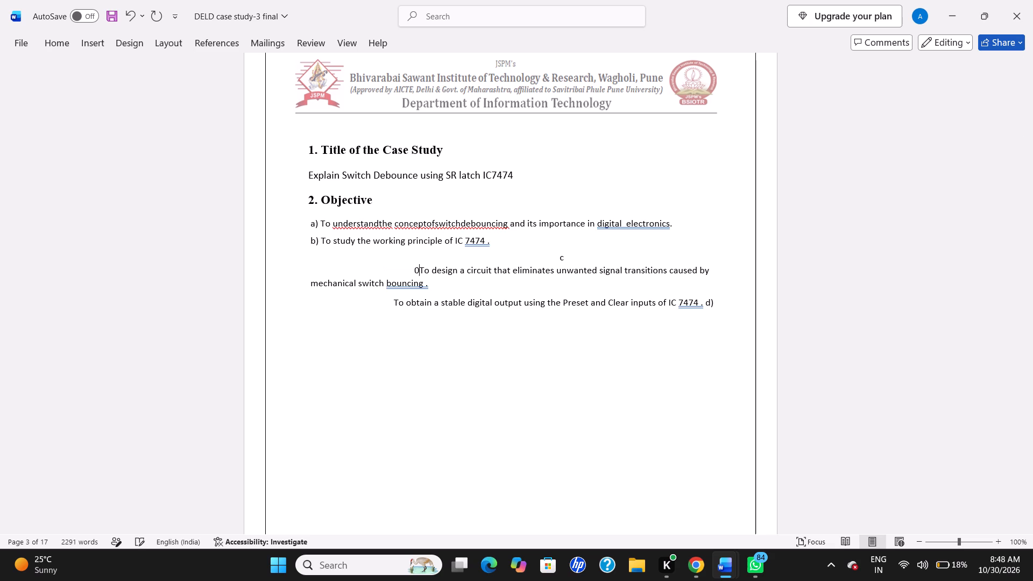
key(BackSpace)
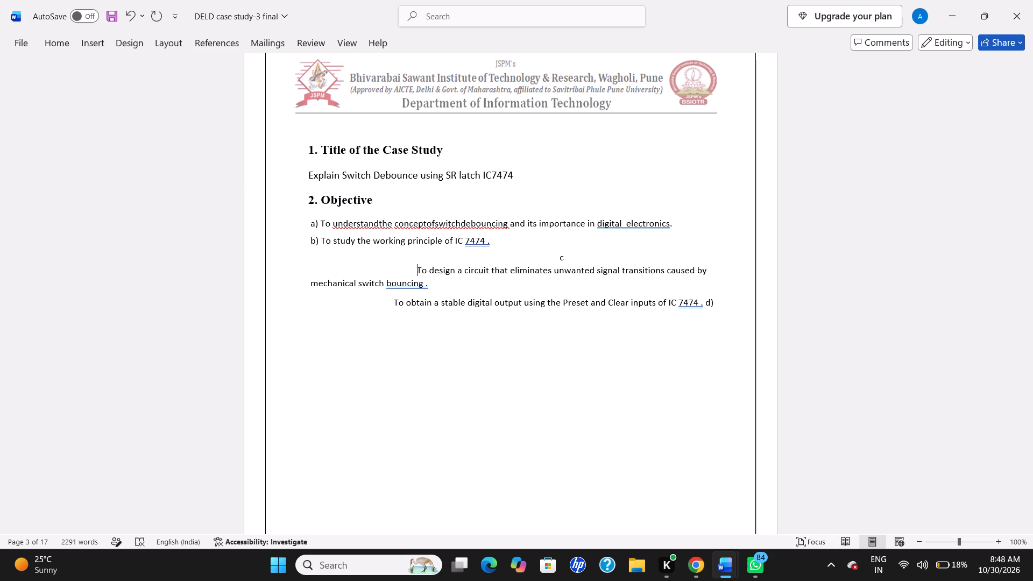
key(c)
key(shift+parenright)
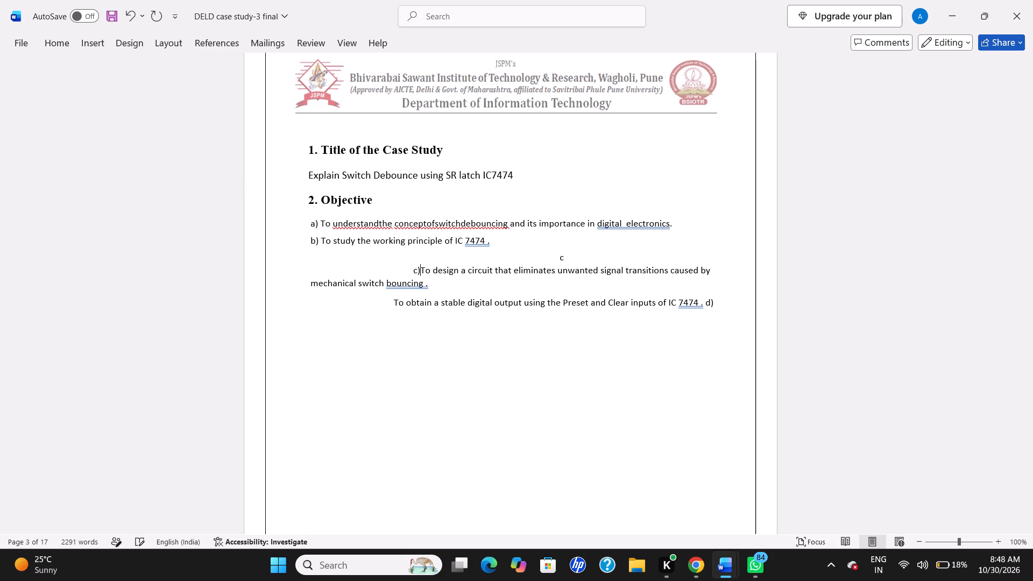
key(space)
Remove the stray "c" line and the indentation before point c), aligning it under point b) with one leading space.
key(Left)
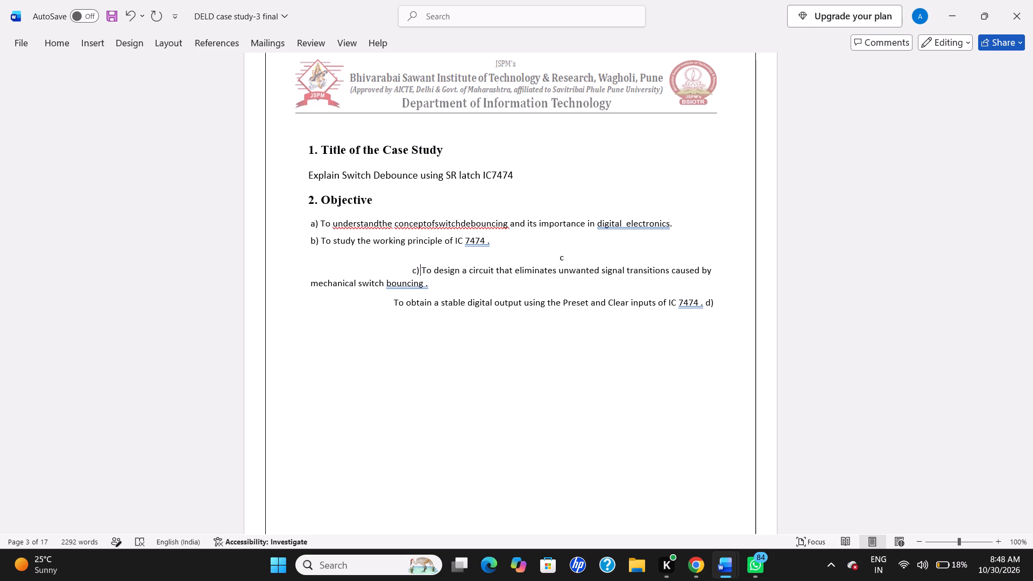
key(Left)
key(Left)
key(BackSpace)
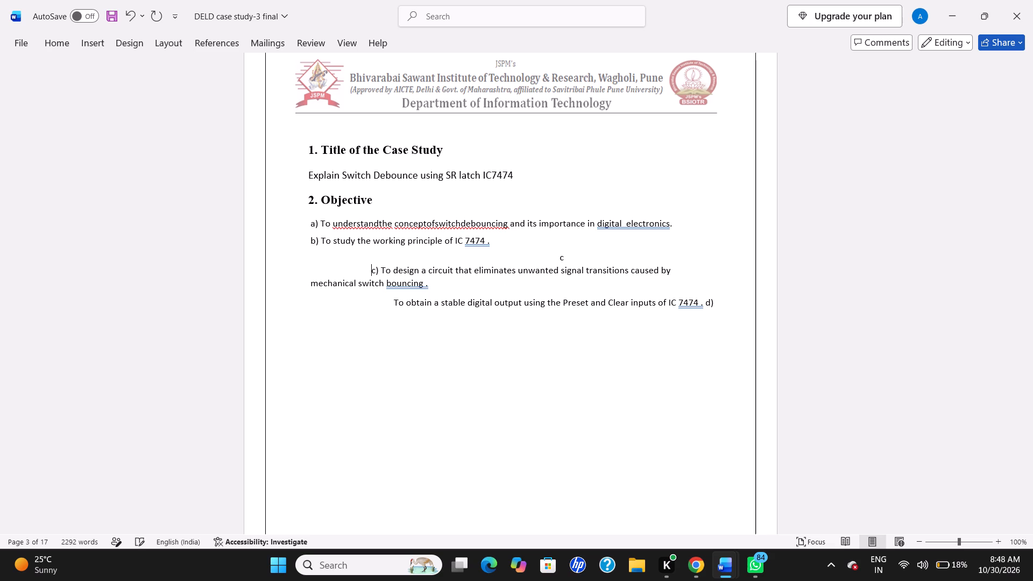
key(BackSpace)
key(BackSpace)
key(BackSpace)
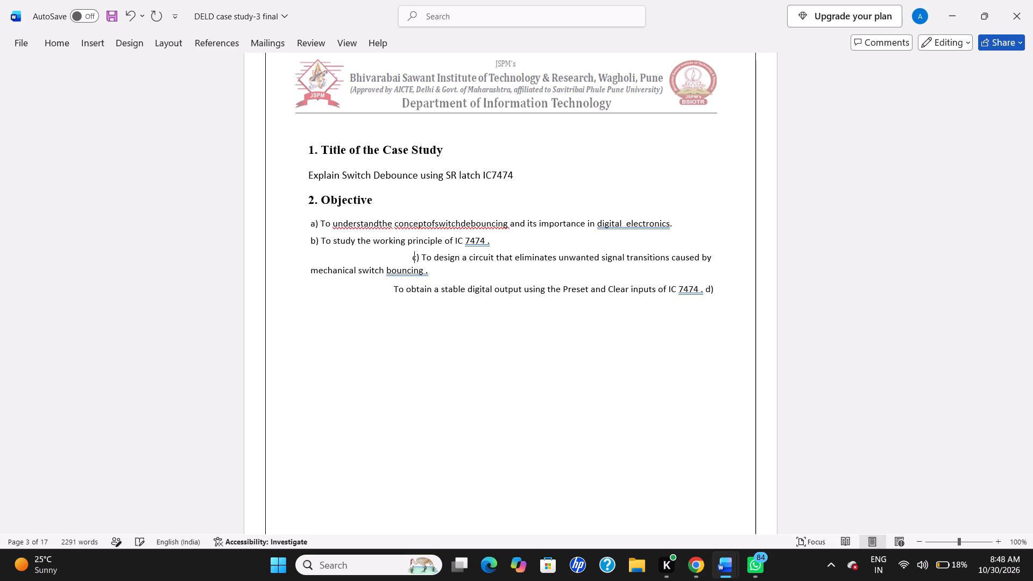
key(BackSpace)
key(BackSpace)
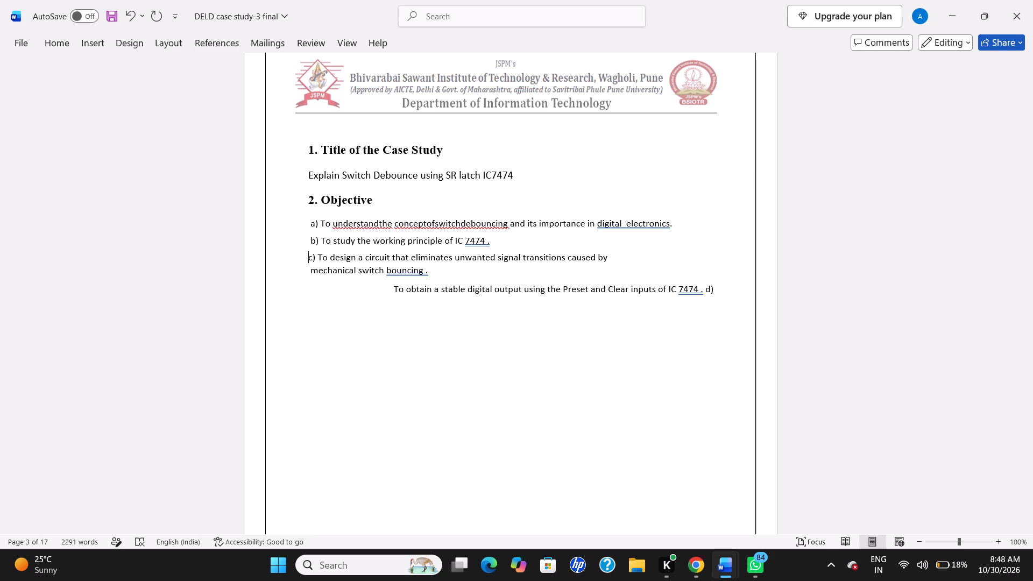
key(space)
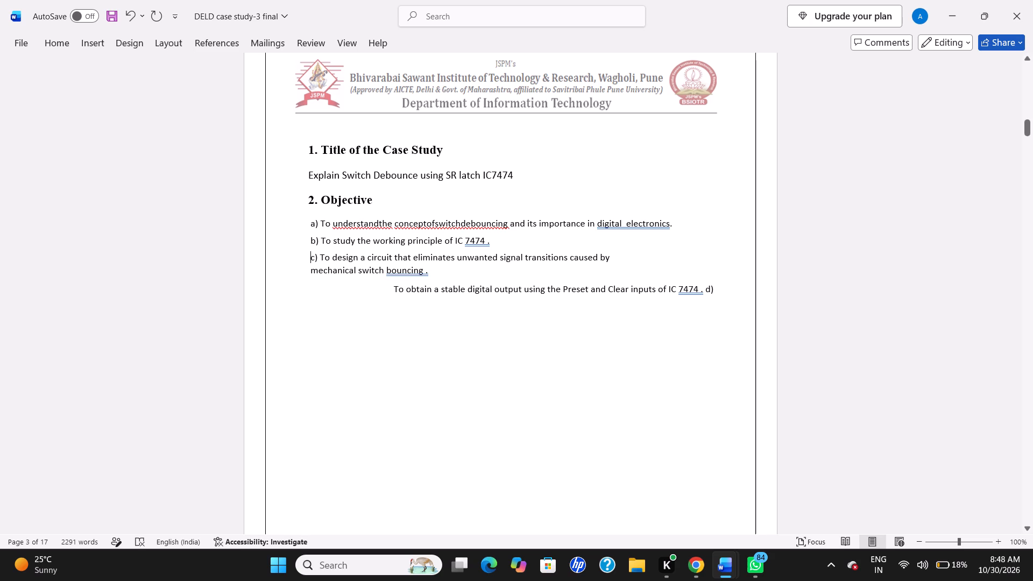
Move the d) label from the end of the line to the front of "To obtain a stable digital output", followed by a space.
click(711, 294)
key(Right)
key(BackSpace)
key(BackSpace)
key(Left)
key(Left)
key(Left)
key(Left)
key(Left)
key(Left)
key(Left)
key(Left)
key(Left)
key(Left)
key(Left)
key(Left)
key(Left)
key(Left)
key(Left)
key(Left)
key(Left)
key(Left)
key(Left)
key(Left)
key(Left)
key(Left)
key(Left)
key(Left)
key(Left)
key(Left)
key(Left)
key(Left)
key(Left)
key(Left)
key(Left)
key(Left)
key(d)
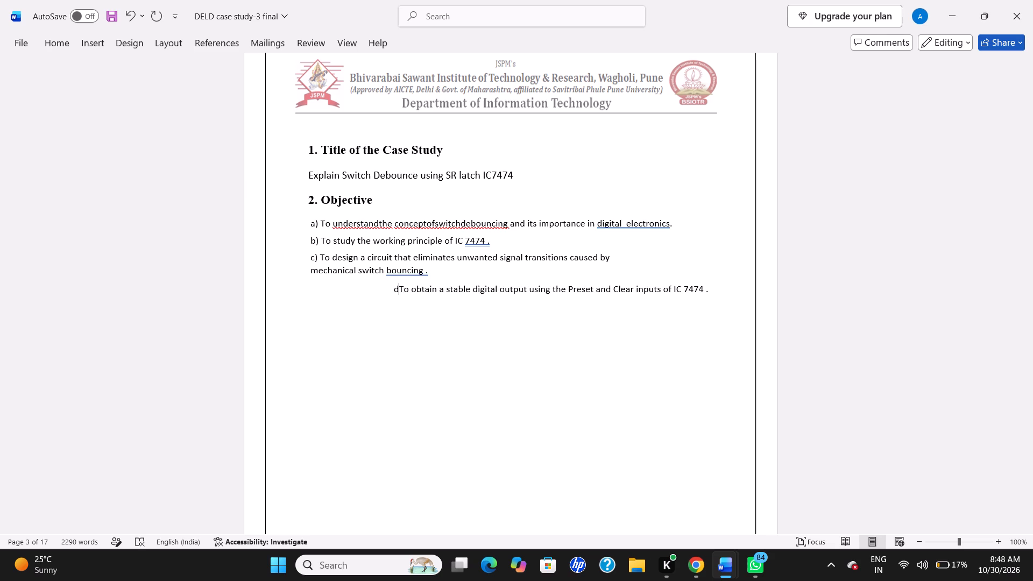
key(shift+parenright)
key(space)
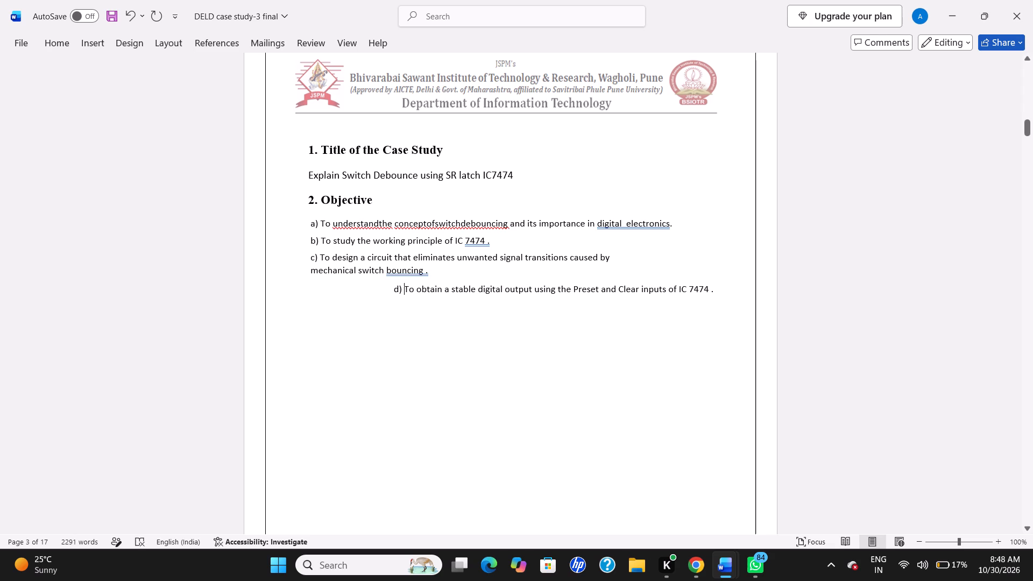
Remove the indentation before point d), keeping it on its own line at the left margin under point c).
click(387, 293)
key(BackSpace)
key(BackSpace)
key(Return)
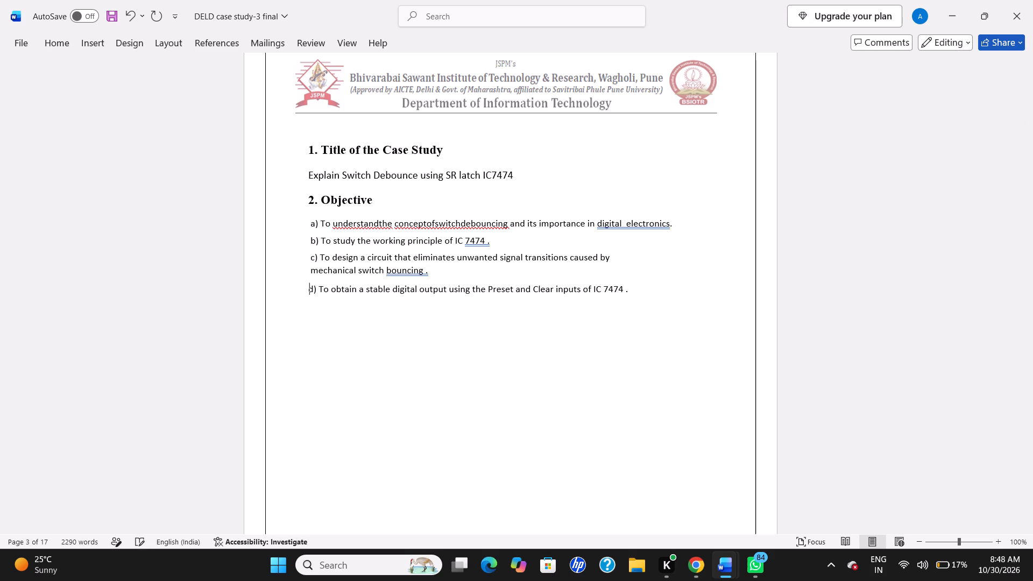
key(BackSpace)
key(Return)
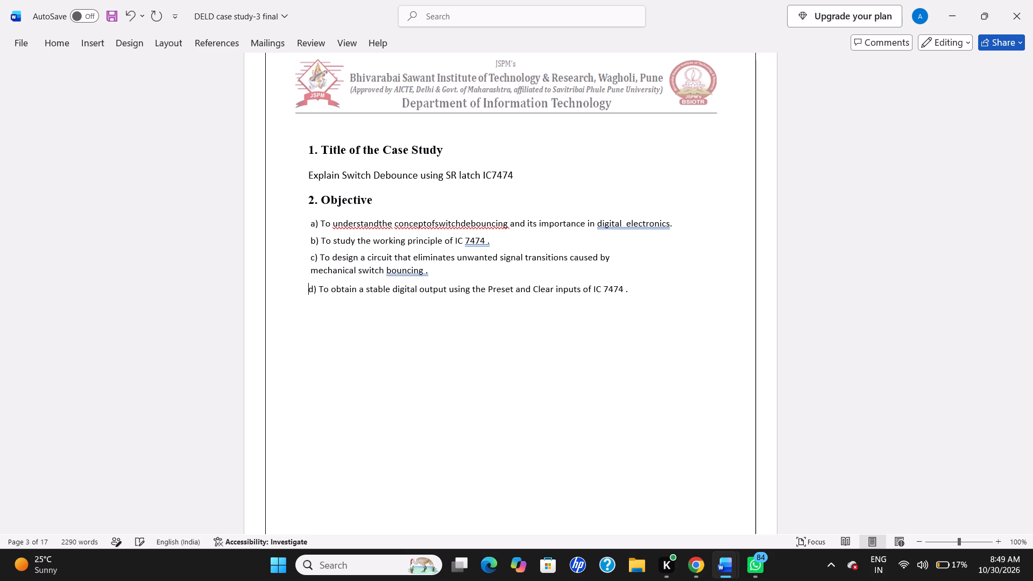
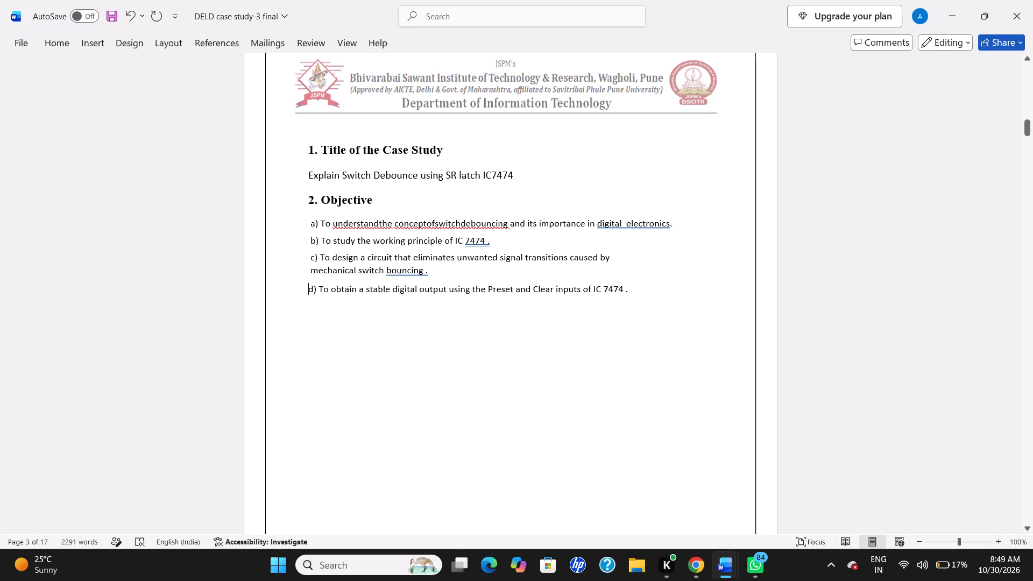
Insert one leading space before point d) of the Objective to align it with points a) to c).
key(space)
Review the report's opening pages, from the Problem Definition back to the cover page, table of contents and Objective section.
scroll(303, 289, down, 2)
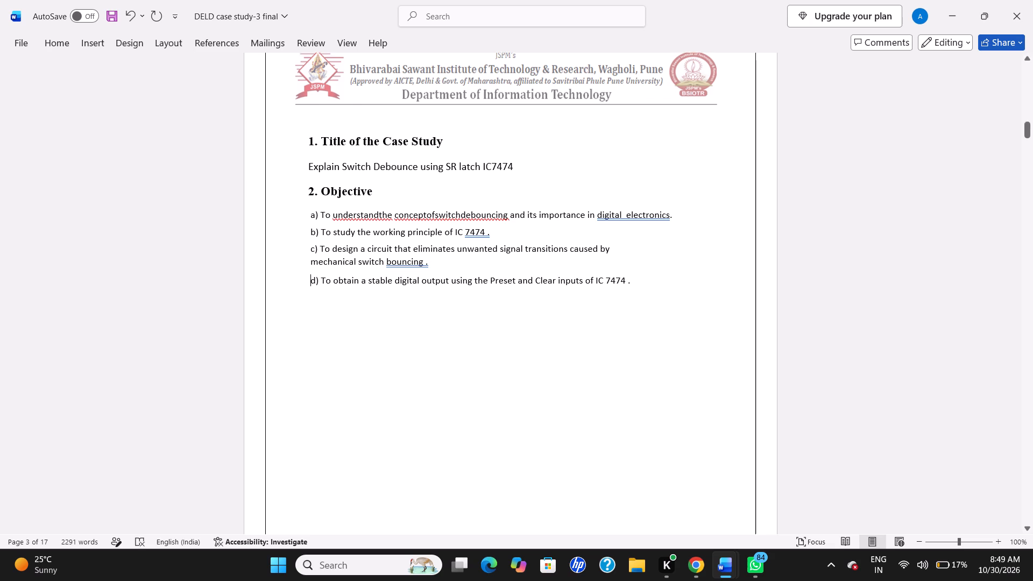
scroll(303, 289, down, 2)
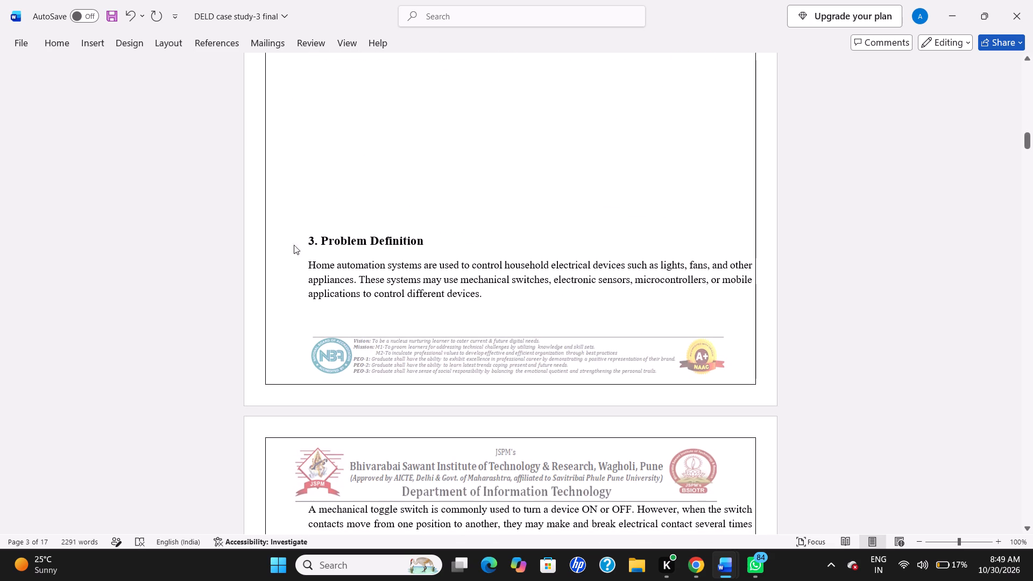
scroll(306, 239, up, 4)
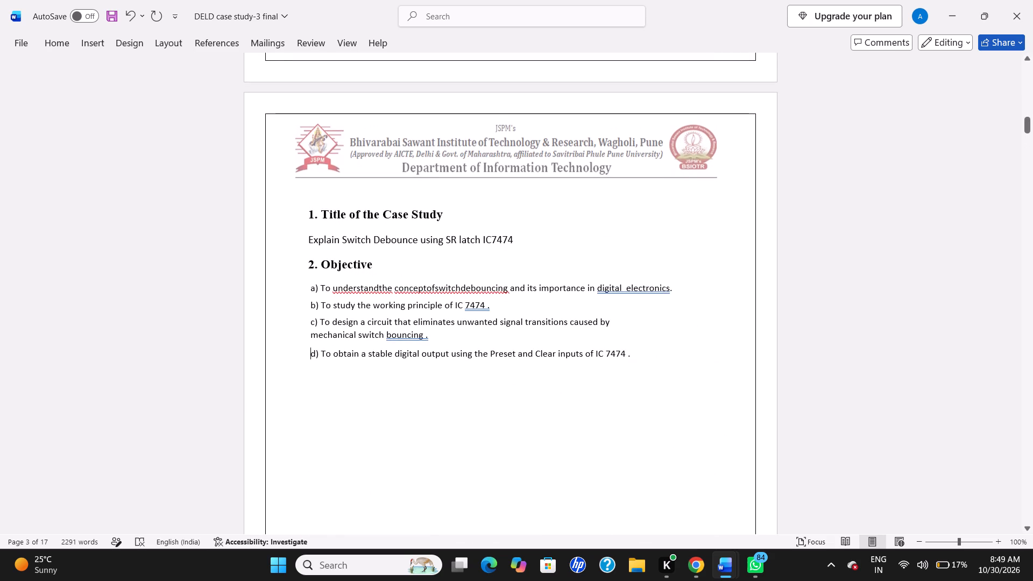
scroll(306, 243, up, 5)
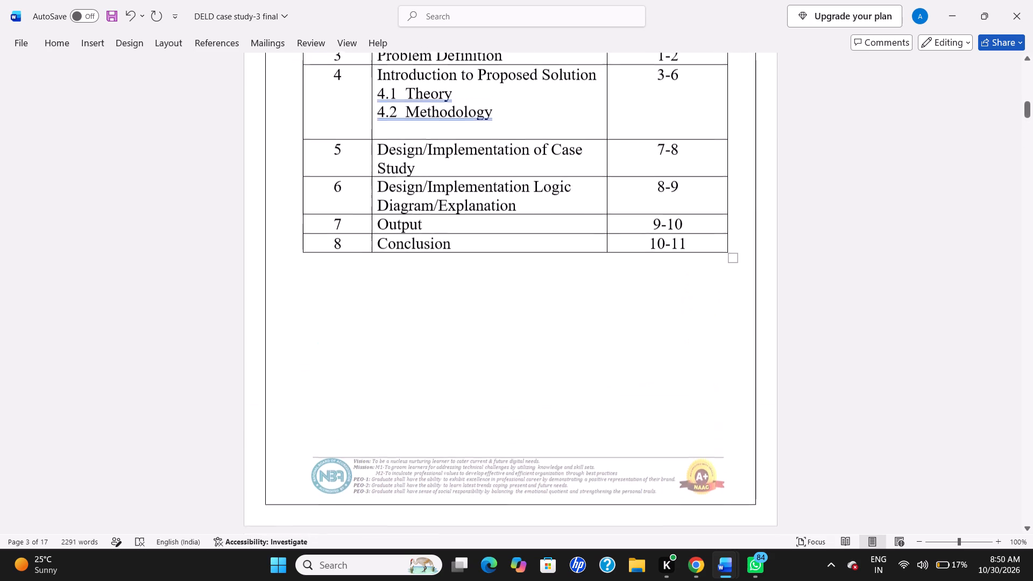
scroll(306, 243, up, 7)
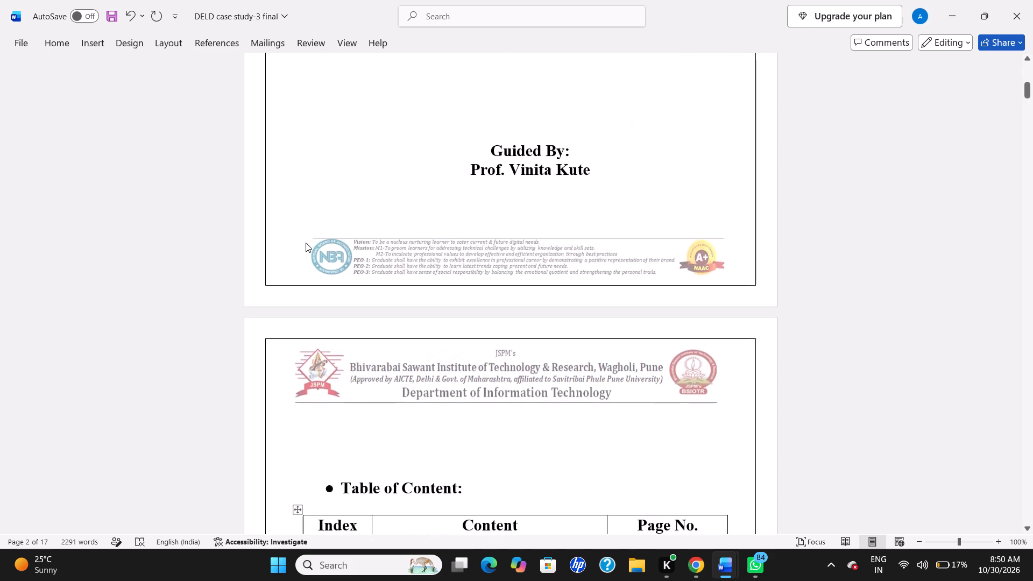
scroll(306, 243, up, 5)
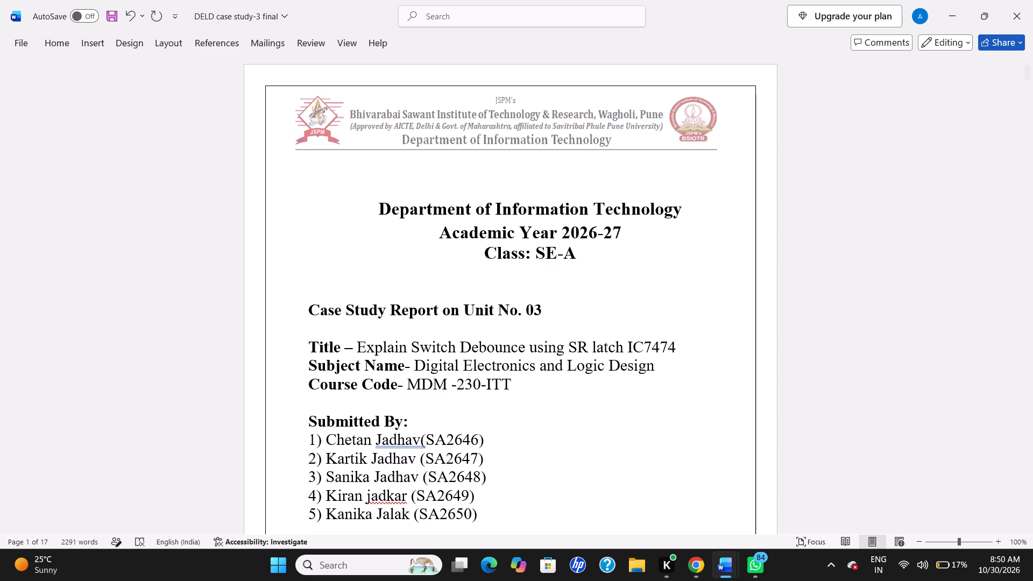
scroll(306, 243, down, 3)
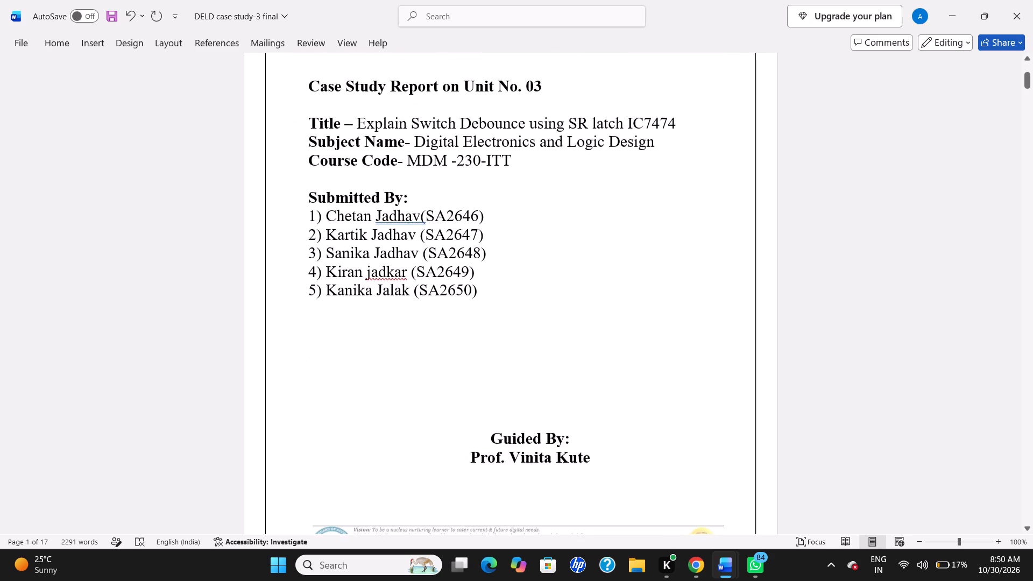
scroll(306, 243, down, 3)
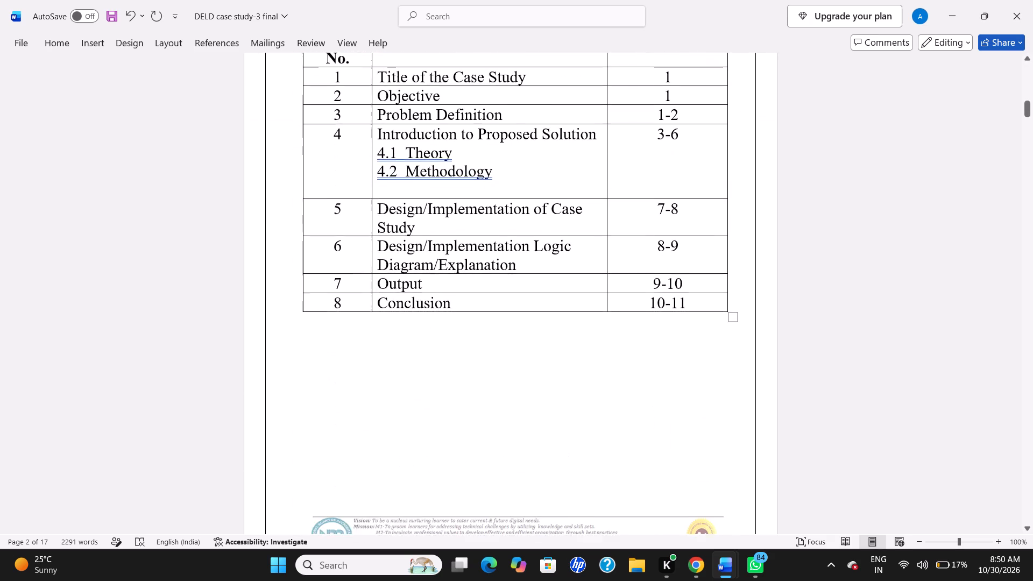
scroll(306, 243, down, 3)
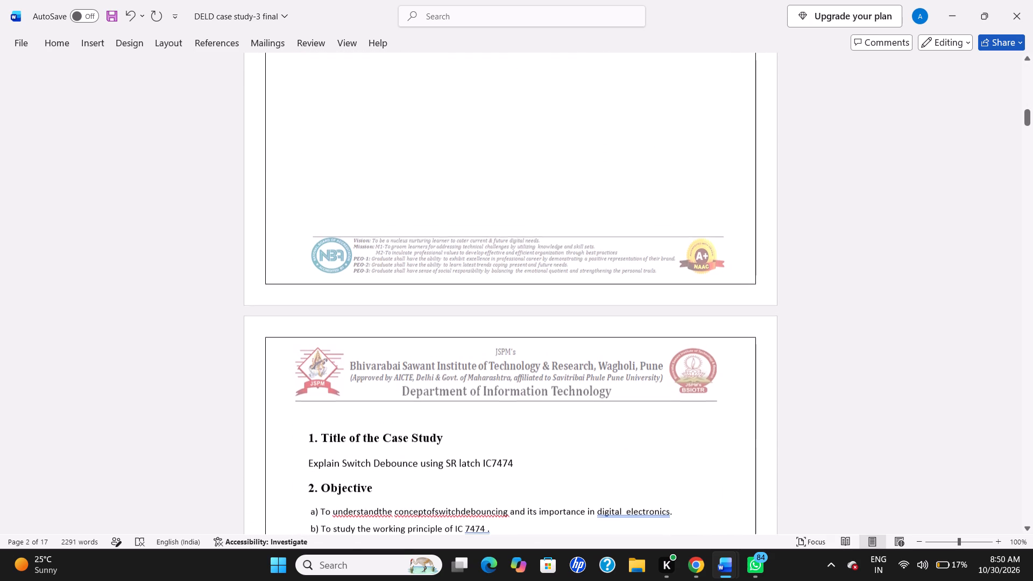
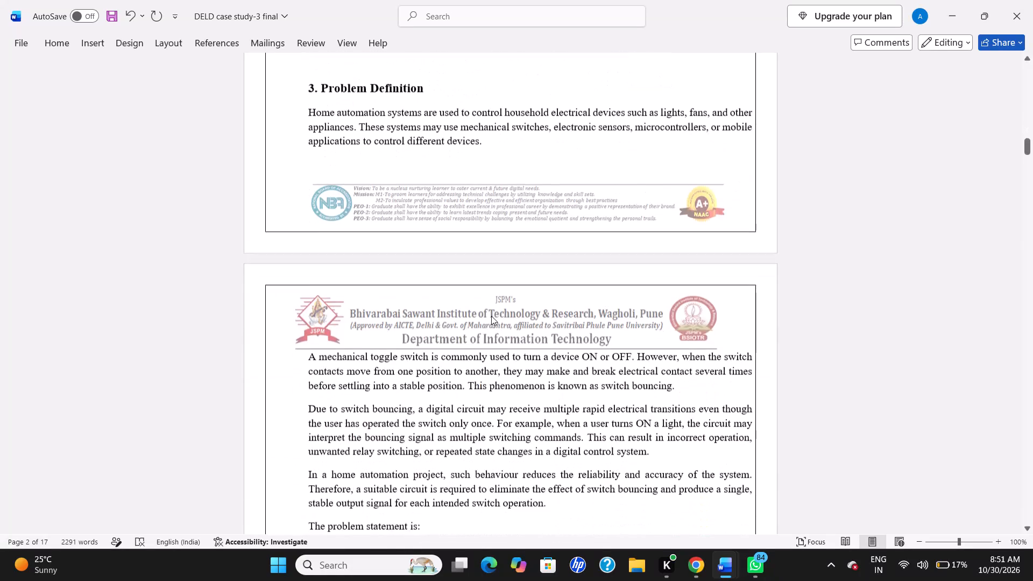
Review the rest of the report from the Problem Definition through the Conclusion to the last pages, and return to the cover page.
scroll(491, 316, down, 6)
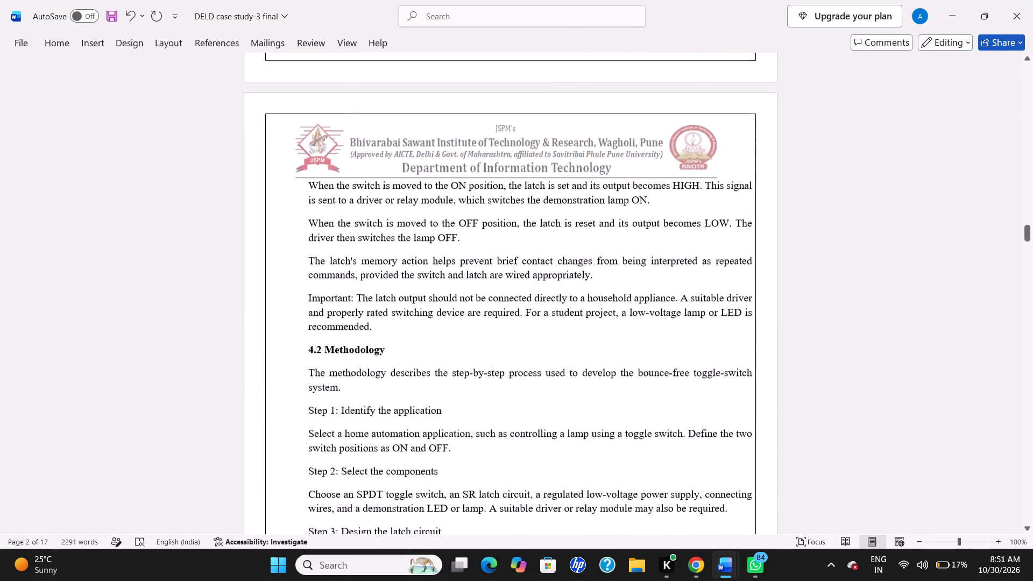
scroll(491, 316, down, 8)
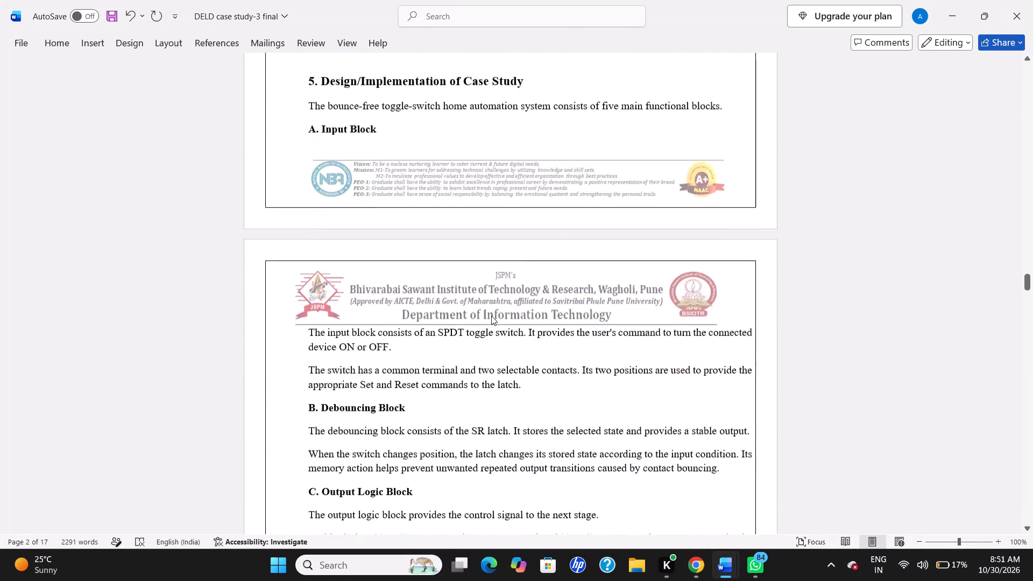
scroll(491, 316, down, 5)
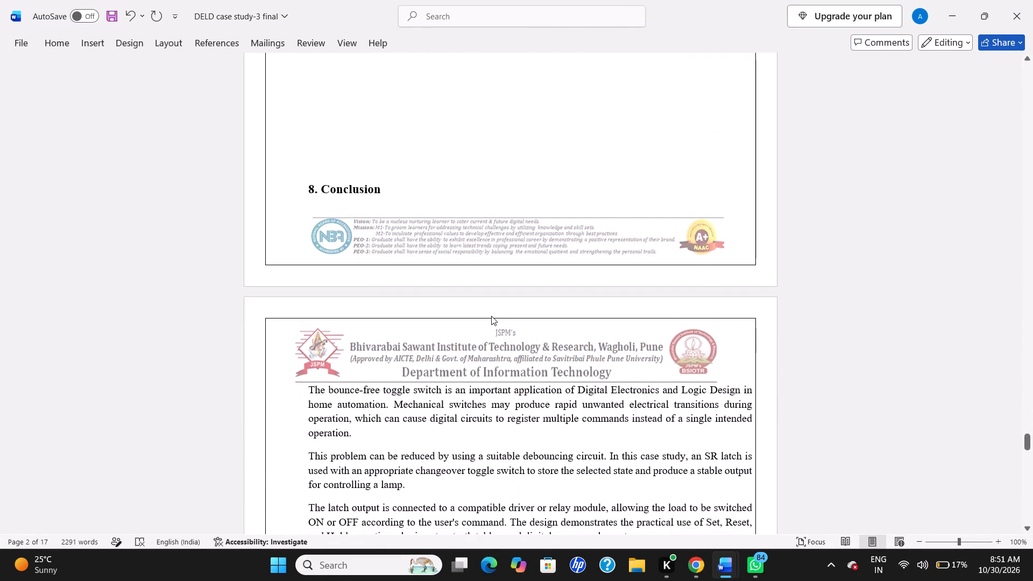
scroll(491, 316, down, 13)
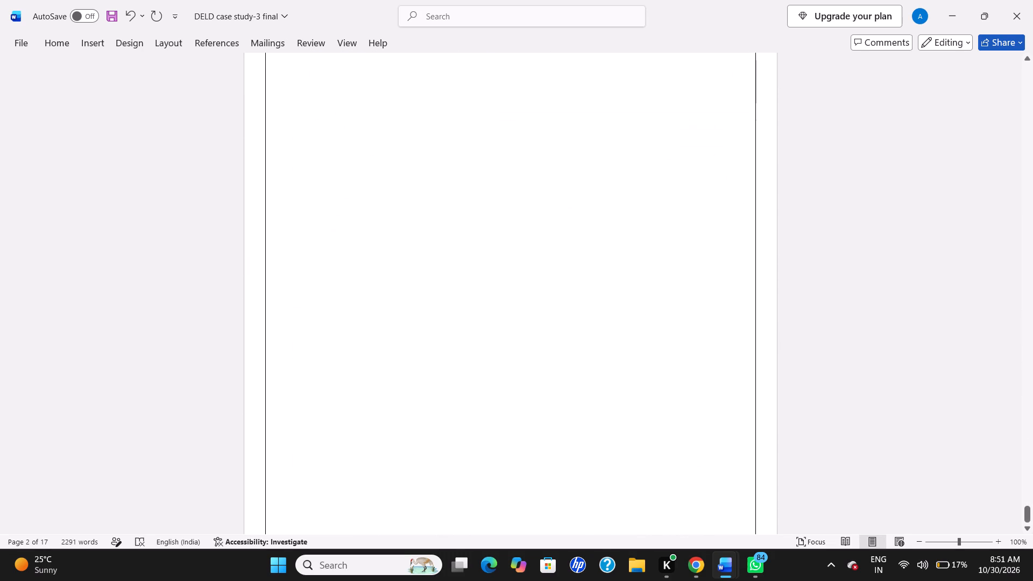
scroll(491, 316, down, 9)
scroll(491, 316, up, 14)
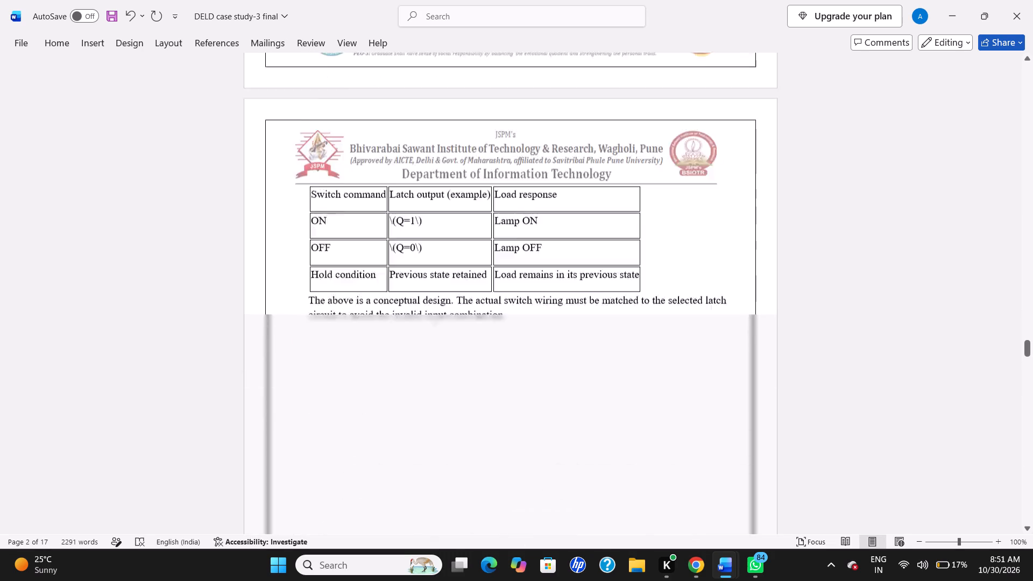
scroll(491, 316, up, 14)
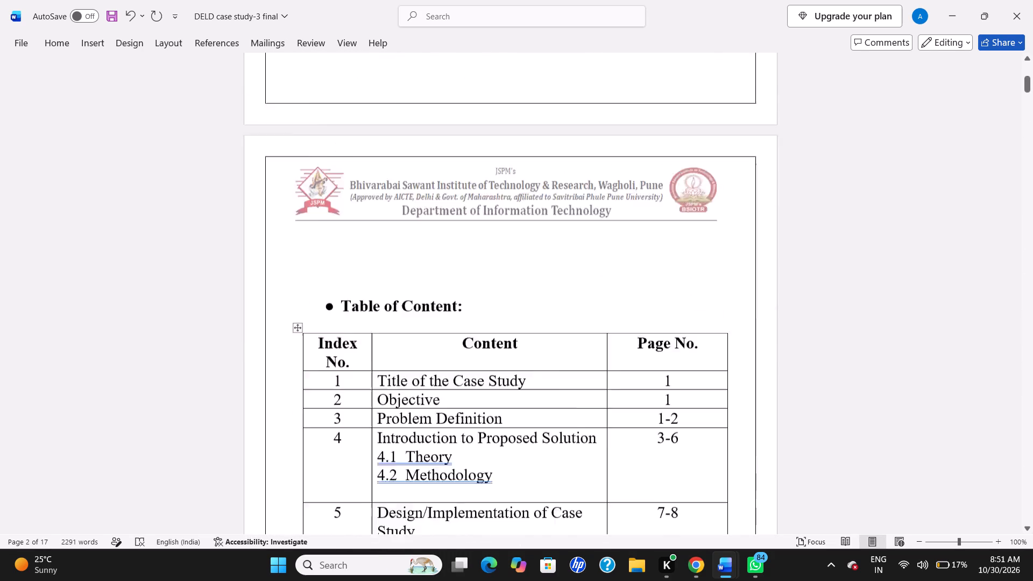
scroll(491, 316, up, 8)
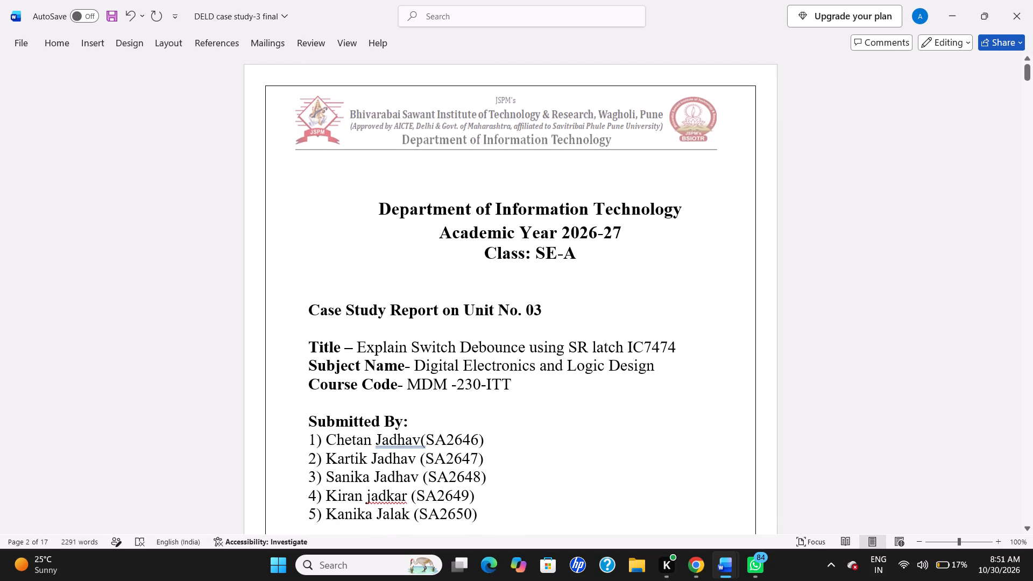
click(536, 321)
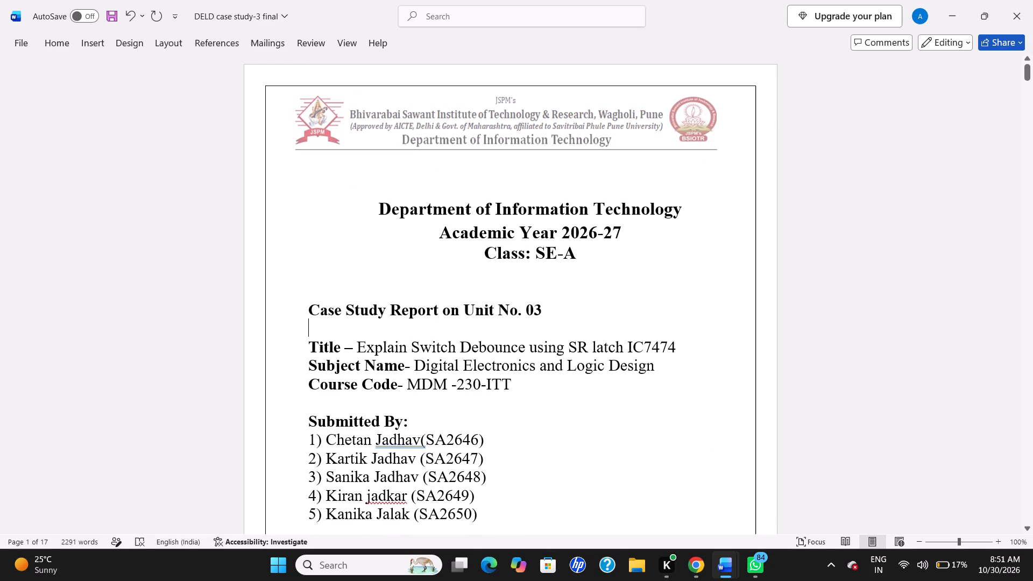
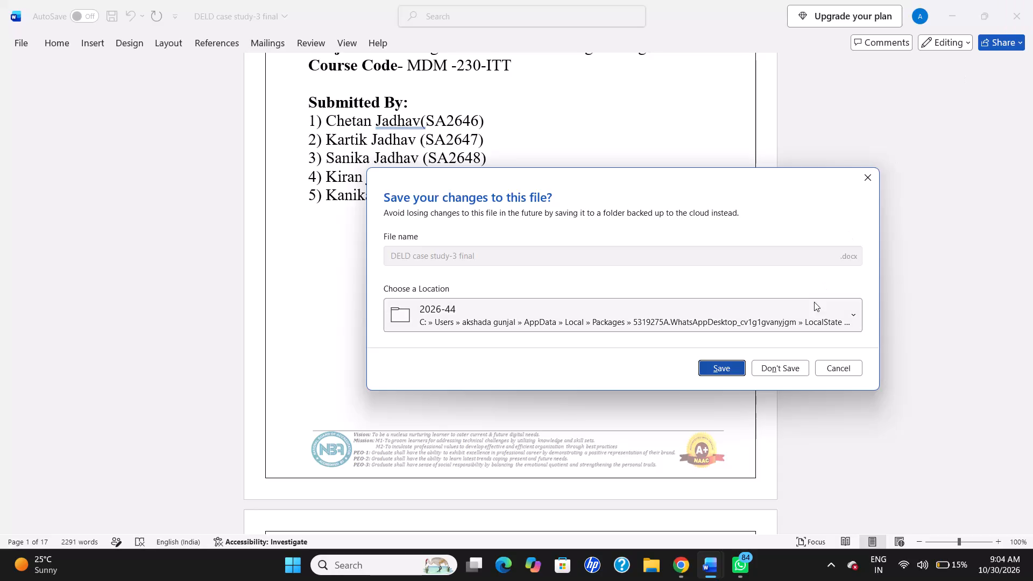
Save the changes to the "DELD case study-3 final" report in its current 2026-44 folder while closing it.
click(733, 372)
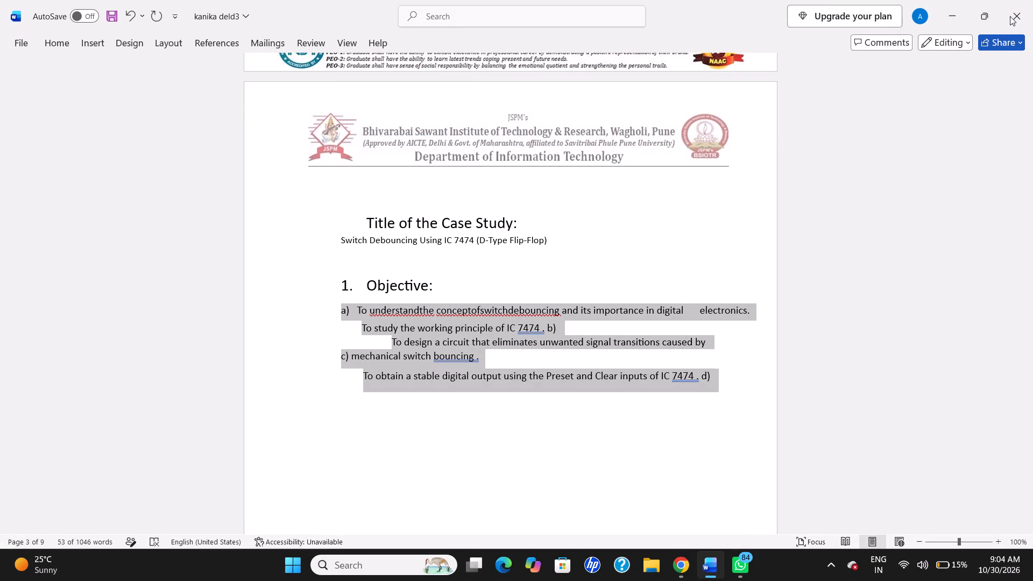
Close the "kanika deld3" document.
click(1010, 16)
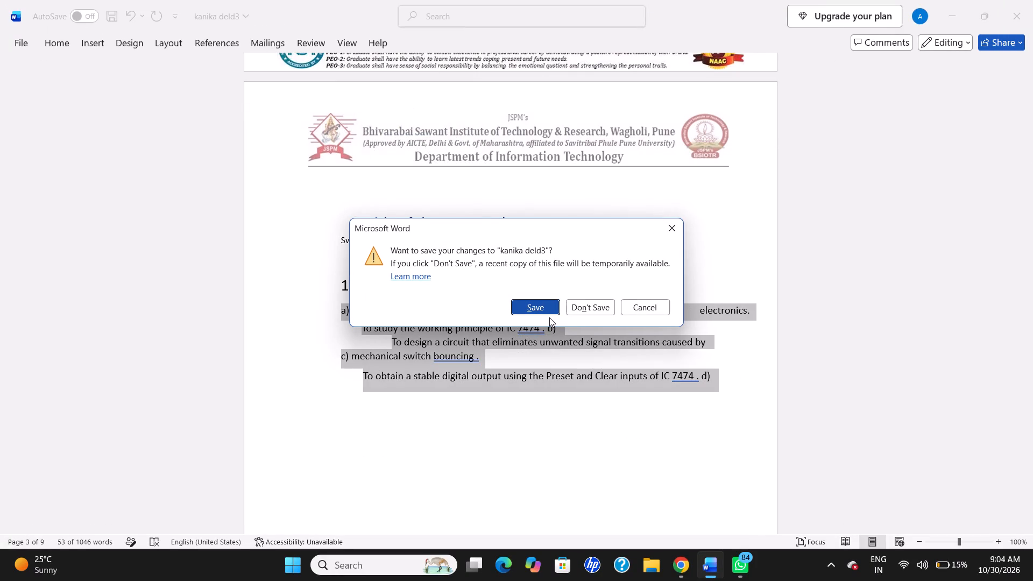